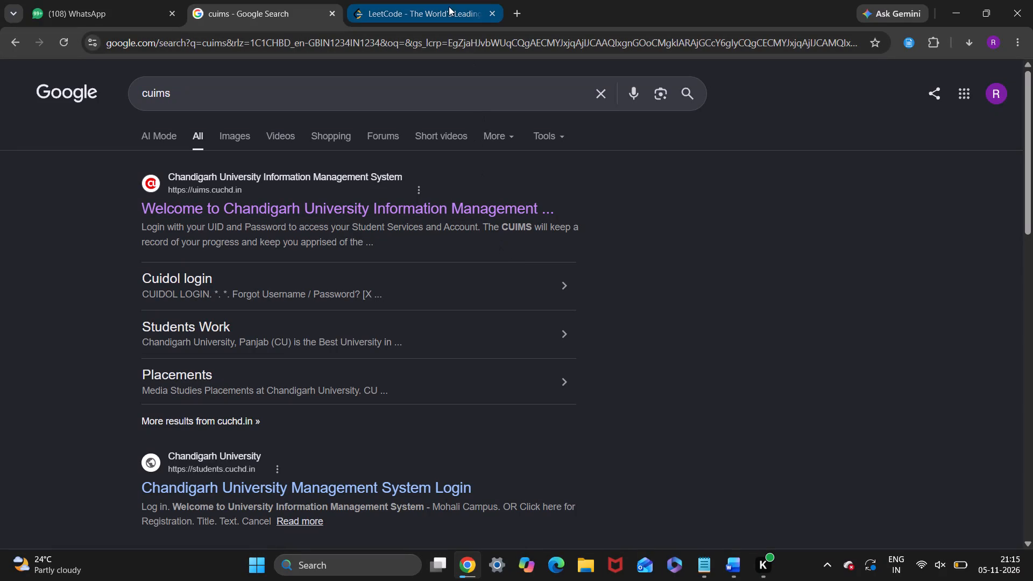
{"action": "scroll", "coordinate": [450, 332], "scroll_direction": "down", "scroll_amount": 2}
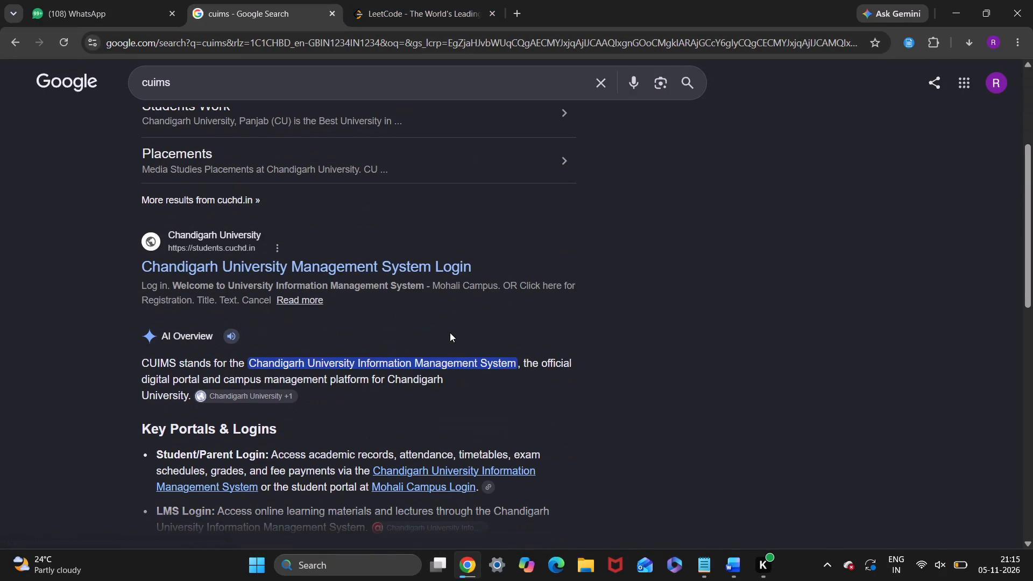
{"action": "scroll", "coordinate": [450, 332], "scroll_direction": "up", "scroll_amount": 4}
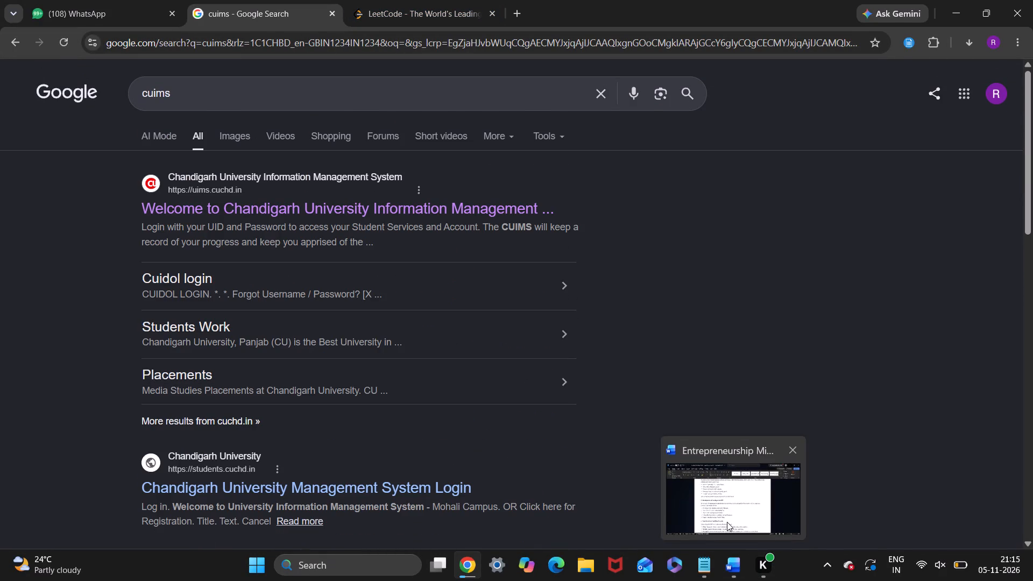
Switch to the Entrepreneurship Mindset assessment document in Word and read through its Q1 and Q2 answers from the first to the last page.
{"action": "left_click", "coordinate": [727, 522]}
{"action": "scroll", "coordinate": [560, 309], "scroll_direction": "up", "scroll_amount": 3}
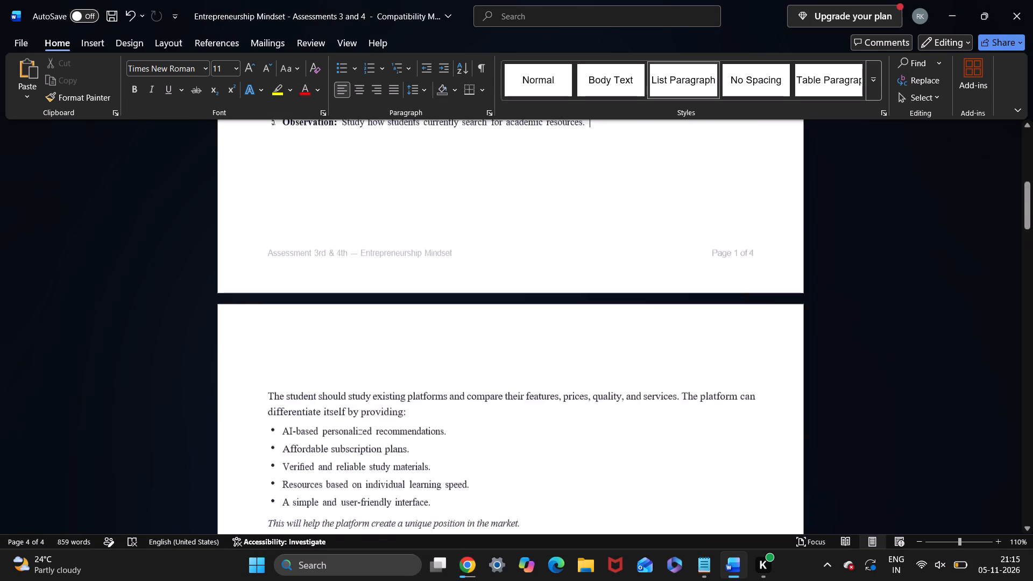
{"action": "scroll", "coordinate": [560, 309], "scroll_direction": "up", "scroll_amount": 7}
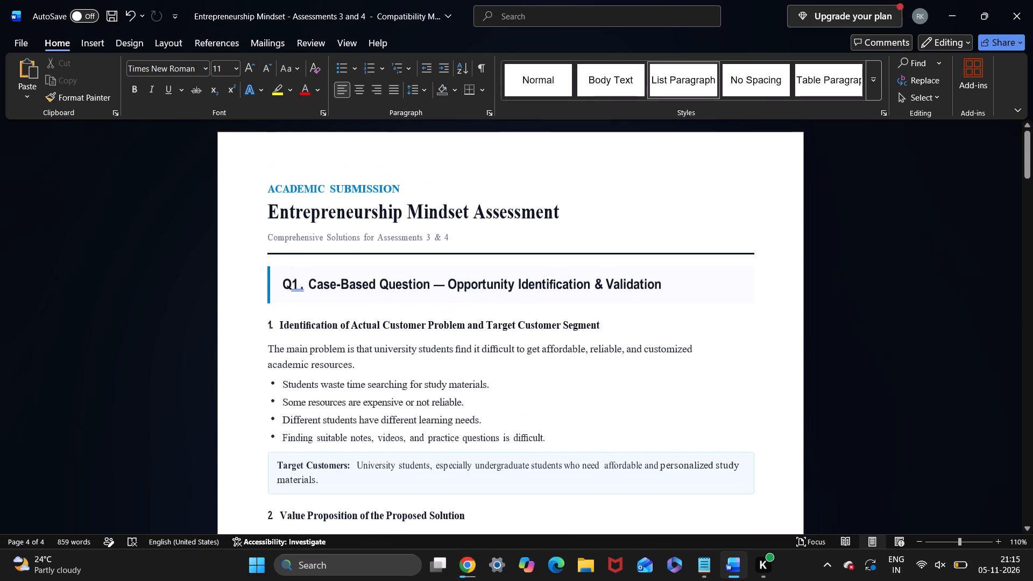
{"action": "scroll", "coordinate": [560, 309], "scroll_direction": "up", "scroll_amount": 1}
{"action": "left_click", "coordinate": [473, 237]}
{"action": "scroll", "coordinate": [473, 237], "scroll_direction": "down", "scroll_amount": 1}
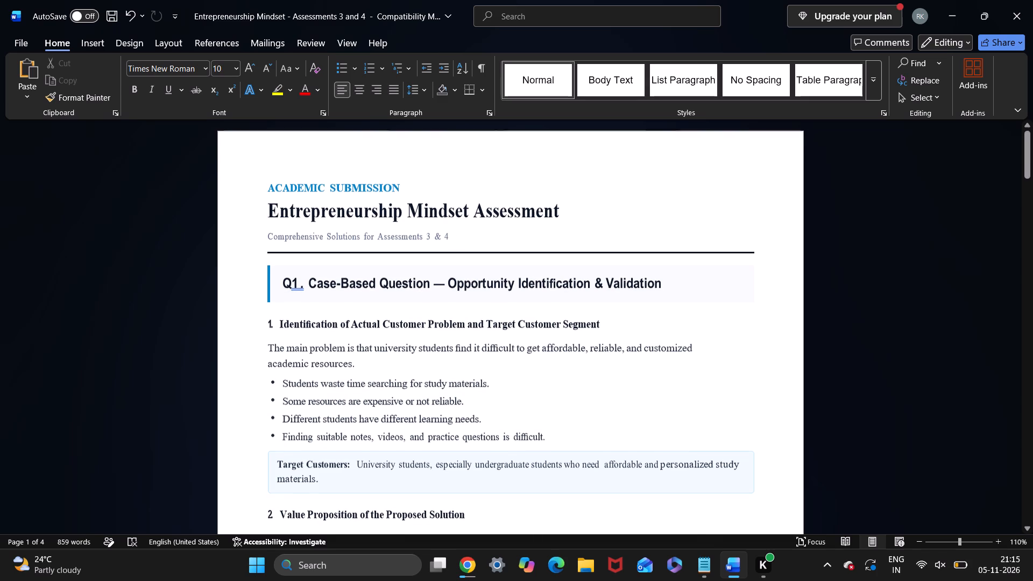
{"action": "scroll", "coordinate": [473, 237], "scroll_direction": "down", "scroll_amount": 4}
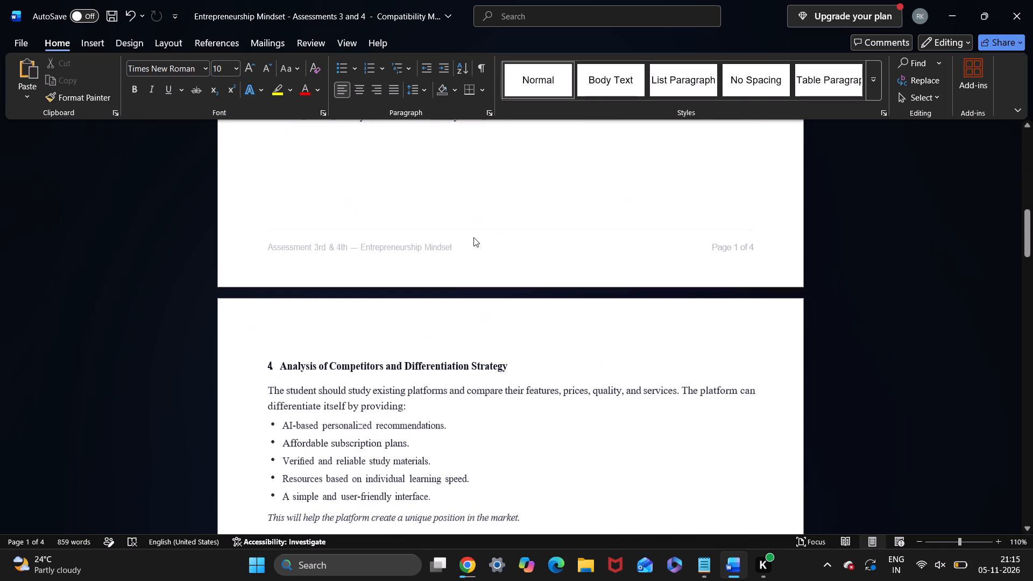
{"action": "scroll", "coordinate": [473, 237], "scroll_direction": "down", "scroll_amount": 1}
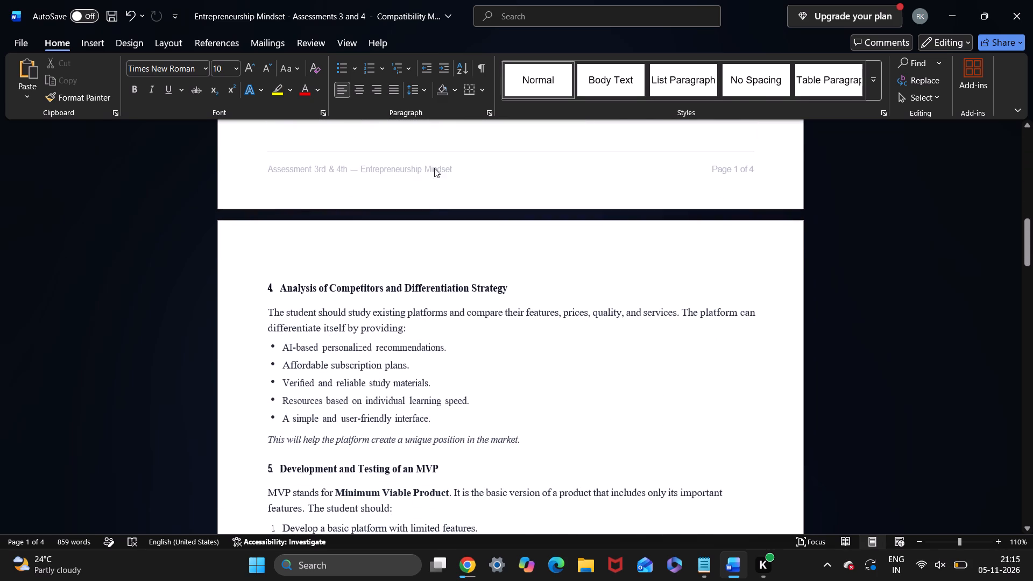
{"action": "left_click", "coordinate": [434, 171]}
{"action": "scroll", "coordinate": [492, 359], "scroll_direction": "down", "scroll_amount": 1}
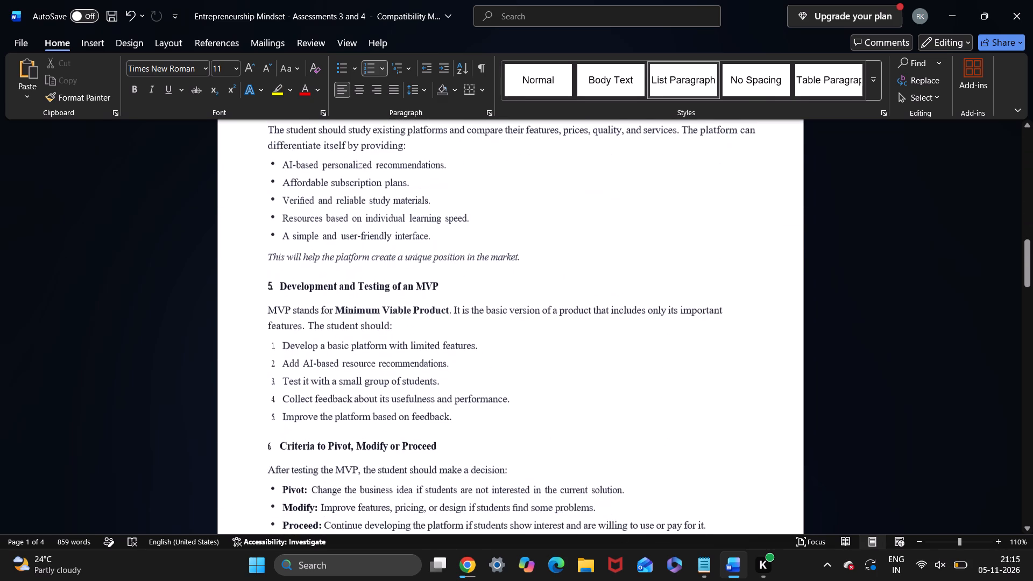
{"action": "scroll", "coordinate": [492, 359], "scroll_direction": "down", "scroll_amount": 2}
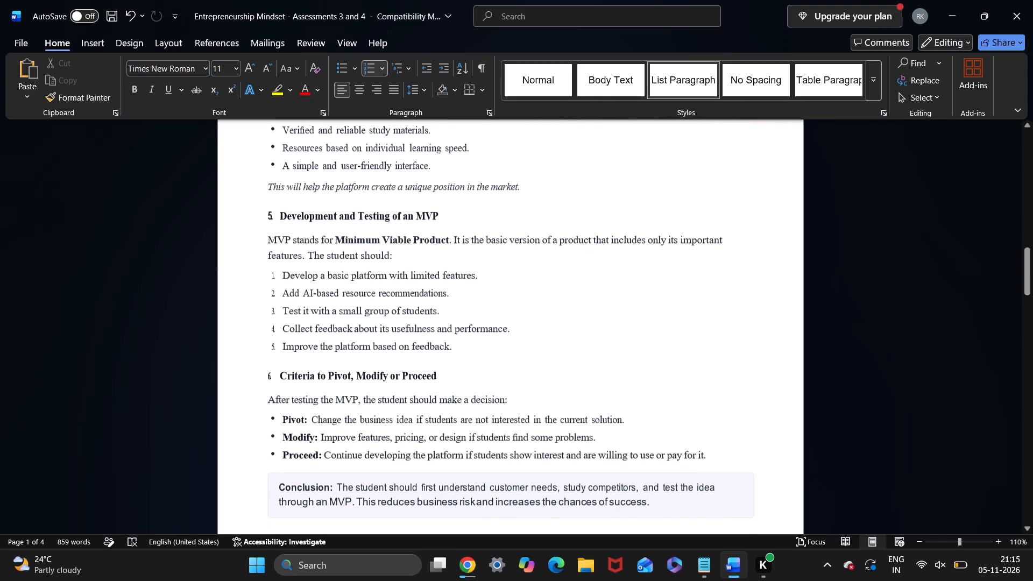
{"action": "scroll", "coordinate": [492, 359], "scroll_direction": "down", "scroll_amount": 8}
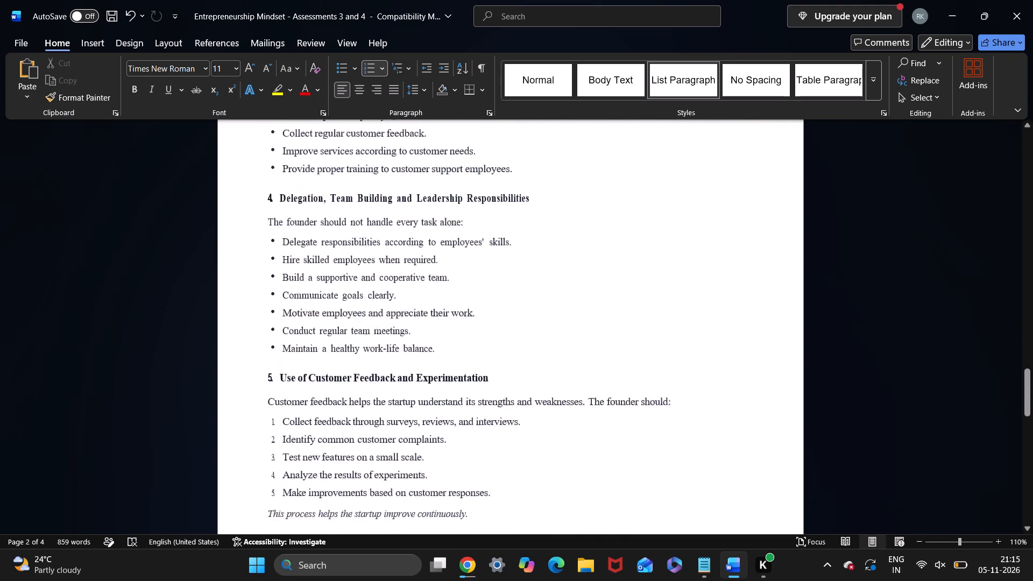
{"action": "scroll", "coordinate": [492, 359], "scroll_direction": "down", "scroll_amount": 1}
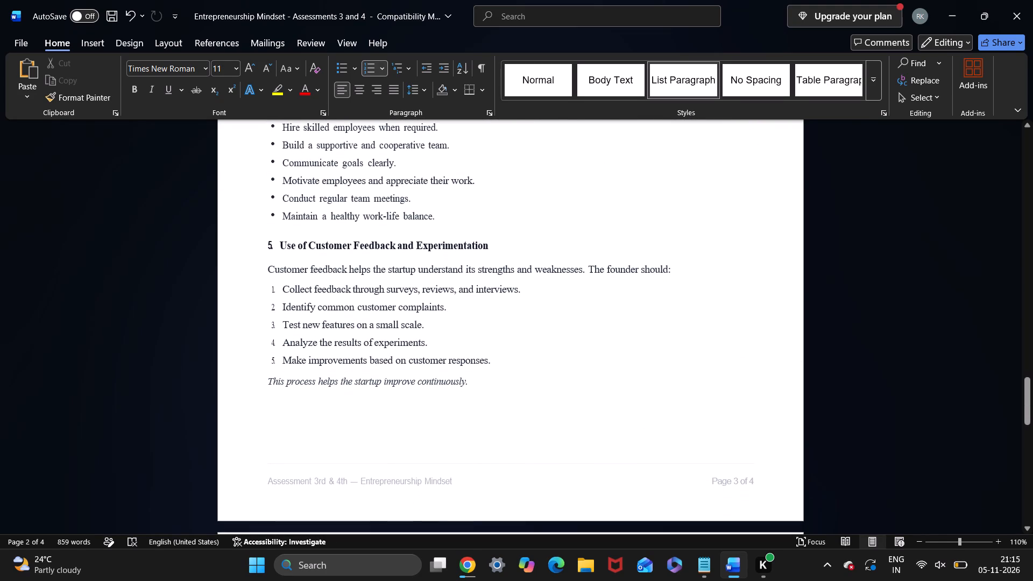
{"action": "left_click", "coordinate": [371, 158]}
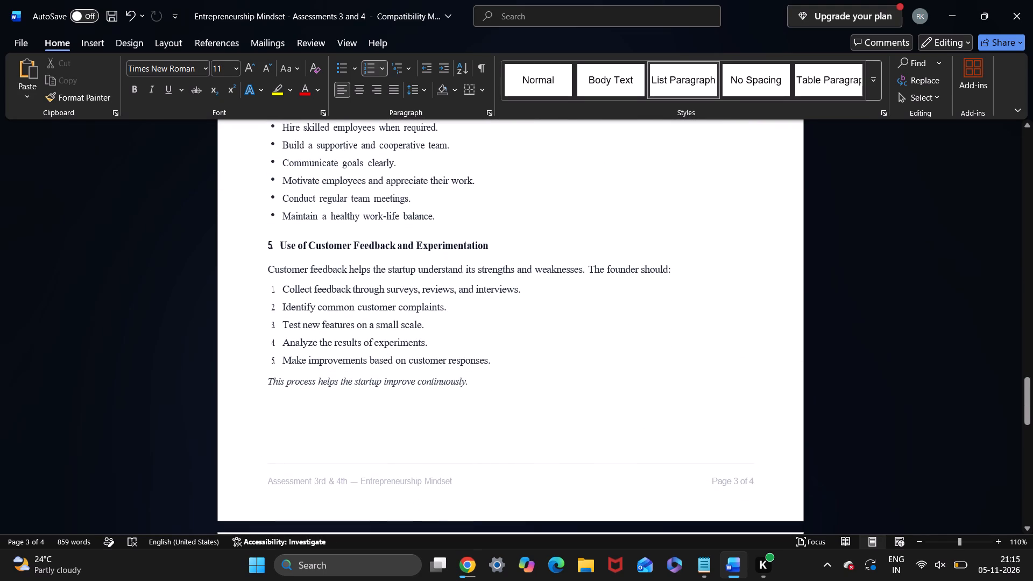
{"action": "left_click", "coordinate": [373, 166]}
{"action": "scroll", "coordinate": [373, 166], "scroll_direction": "down", "scroll_amount": 1}
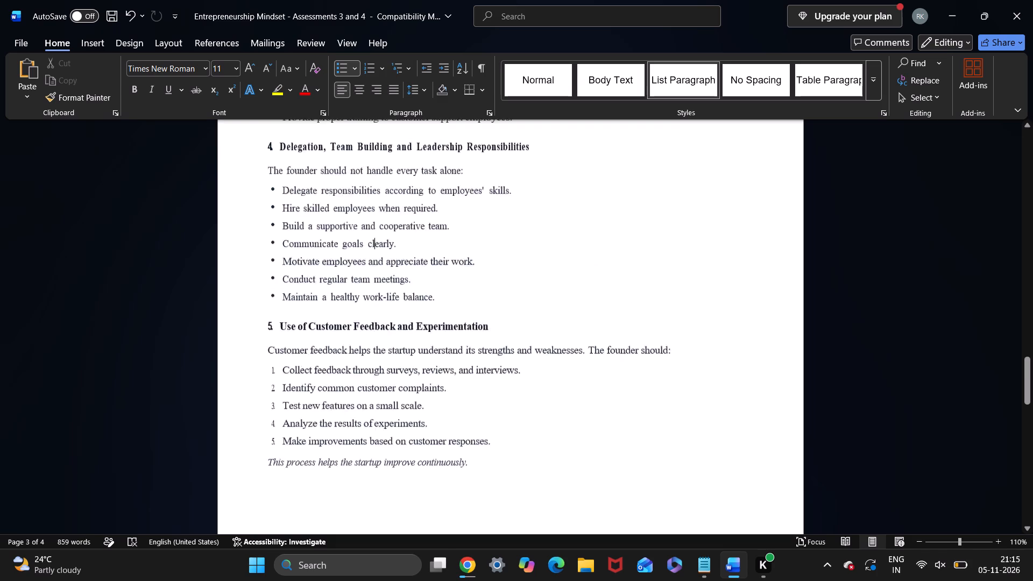
{"action": "scroll", "coordinate": [373, 166], "scroll_direction": "down", "scroll_amount": 2}
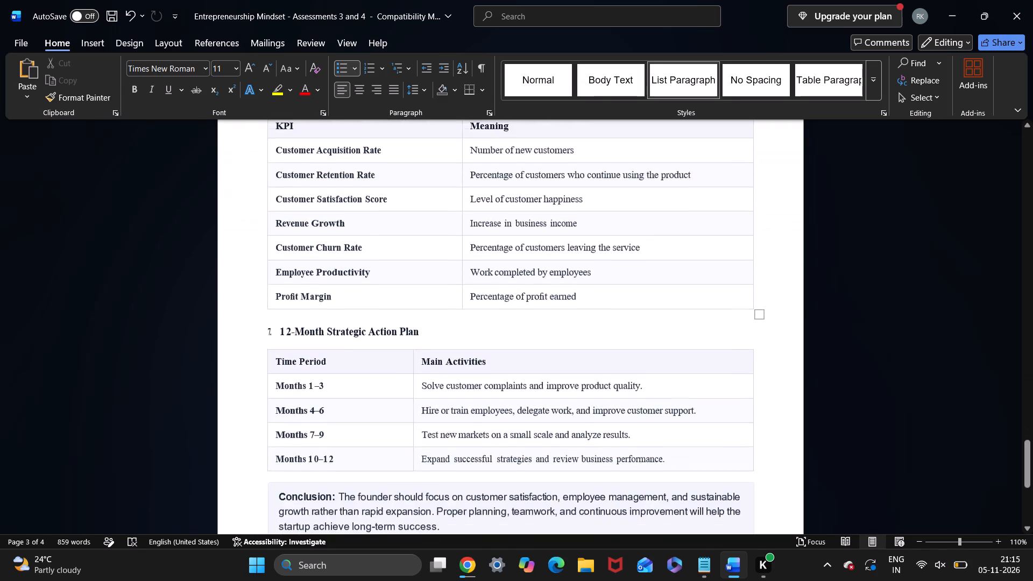
{"action": "scroll", "coordinate": [373, 166], "scroll_direction": "down", "scroll_amount": 4}
{"action": "scroll", "coordinate": [373, 166], "scroll_direction": "up", "scroll_amount": 4}
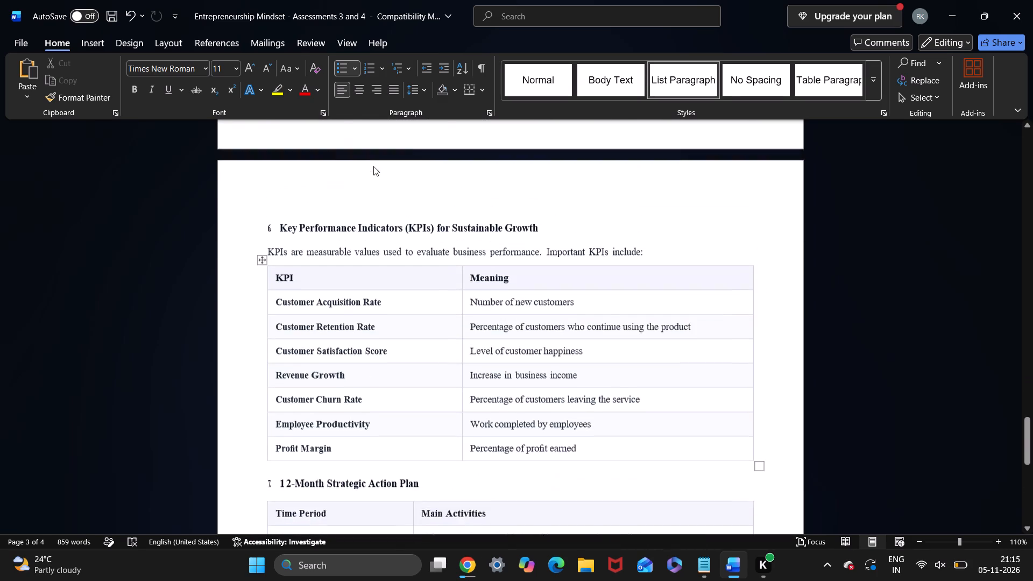
{"action": "scroll", "coordinate": [373, 166], "scroll_direction": "up", "scroll_amount": 12}
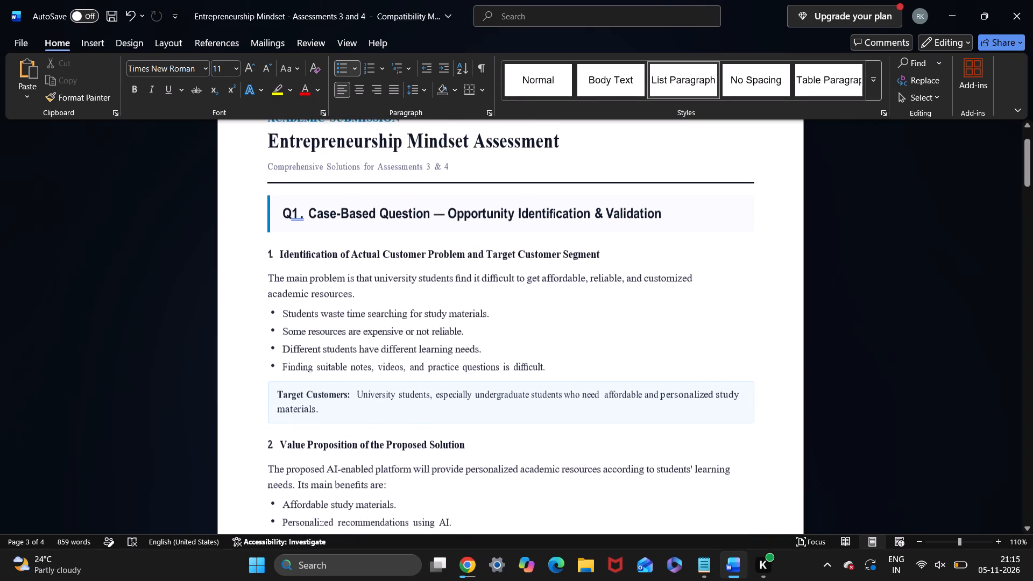
{"action": "scroll", "coordinate": [373, 166], "scroll_direction": "down", "scroll_amount": 6}
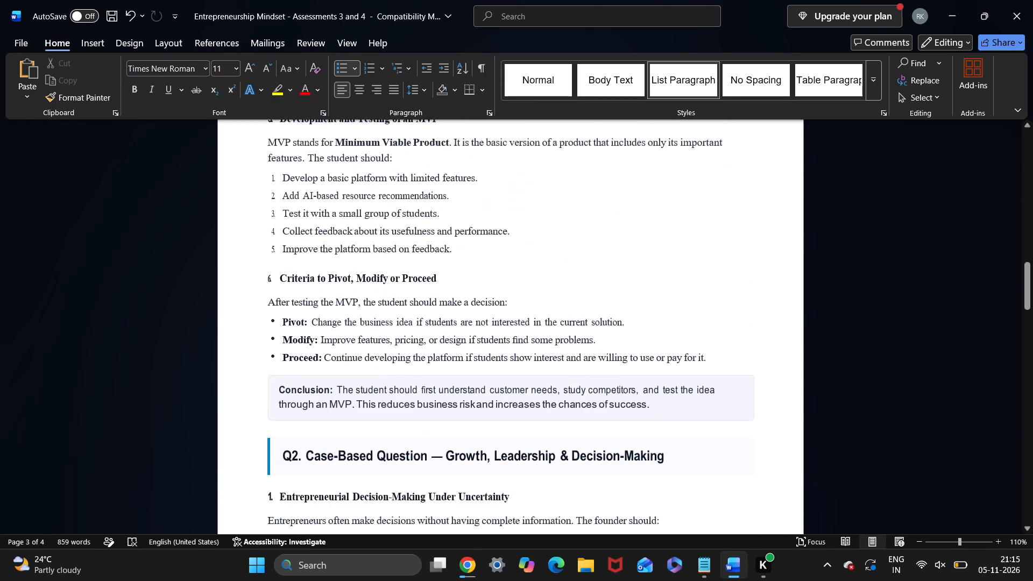
{"action": "scroll", "coordinate": [373, 166], "scroll_direction": "down", "scroll_amount": 3}
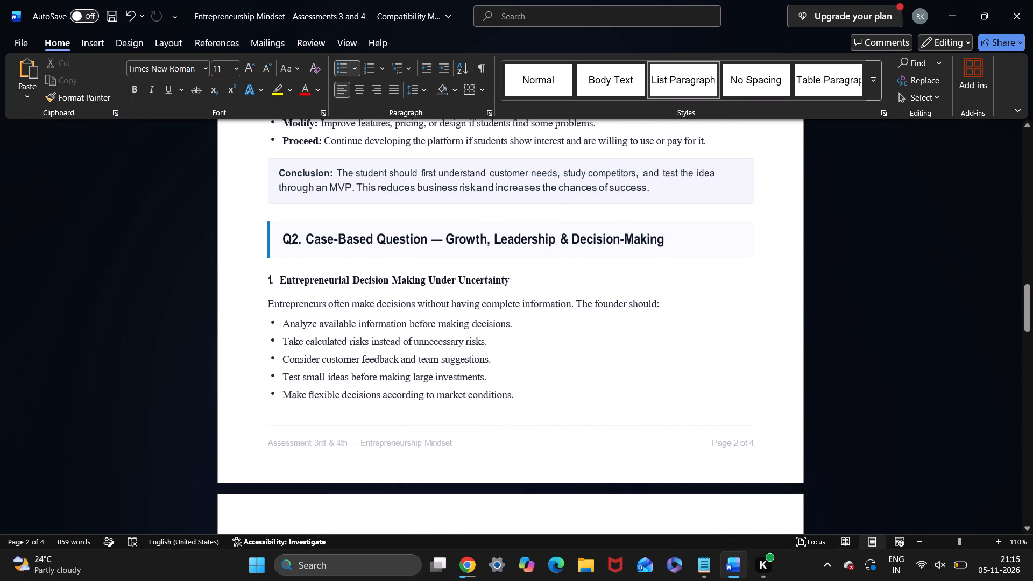
{"action": "scroll", "coordinate": [373, 166], "scroll_direction": "up", "scroll_amount": 1}
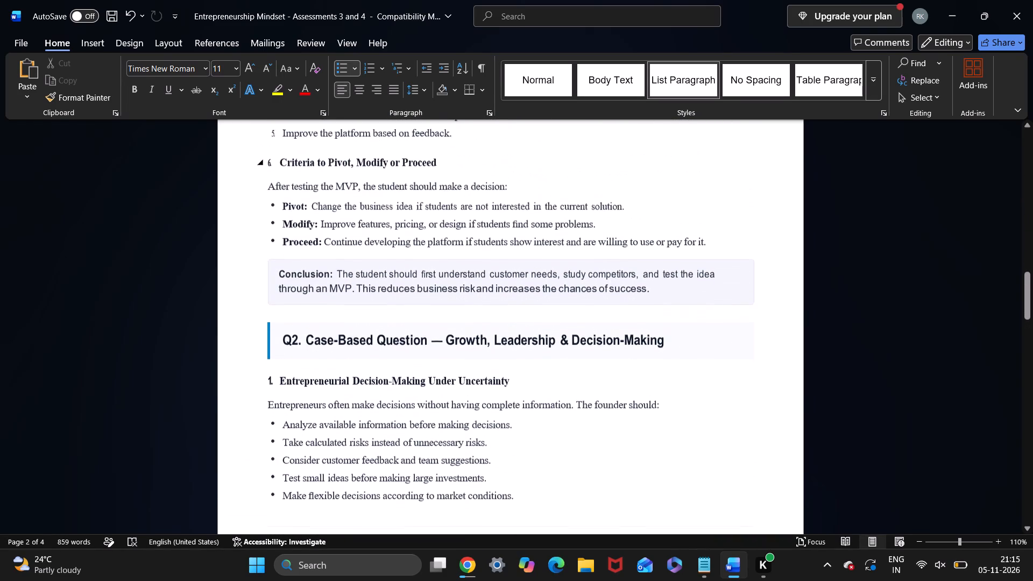
{"action": "scroll", "coordinate": [373, 166], "scroll_direction": "up", "scroll_amount": 5}
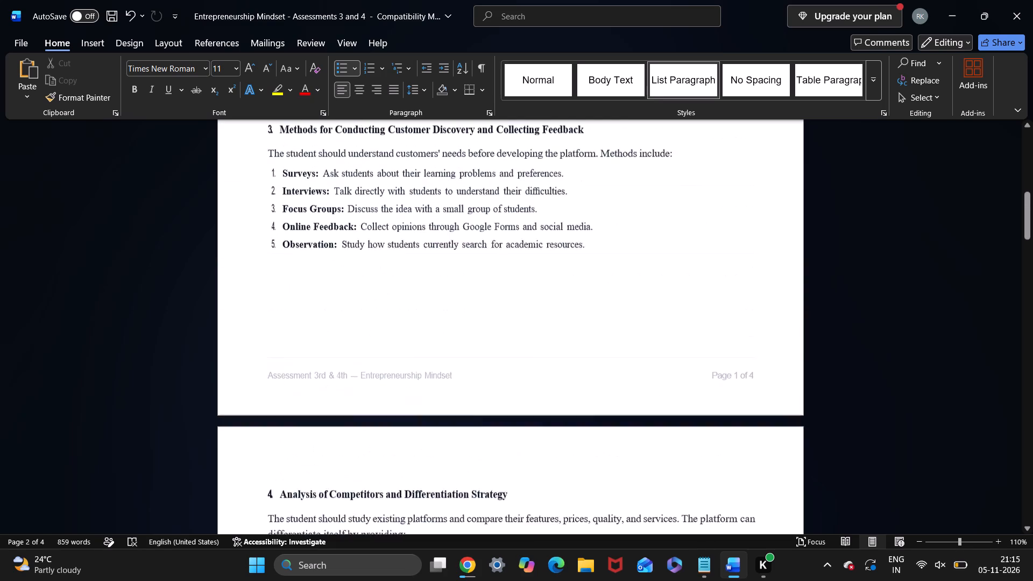
{"action": "scroll", "coordinate": [373, 166], "scroll_direction": "up", "scroll_amount": 4}
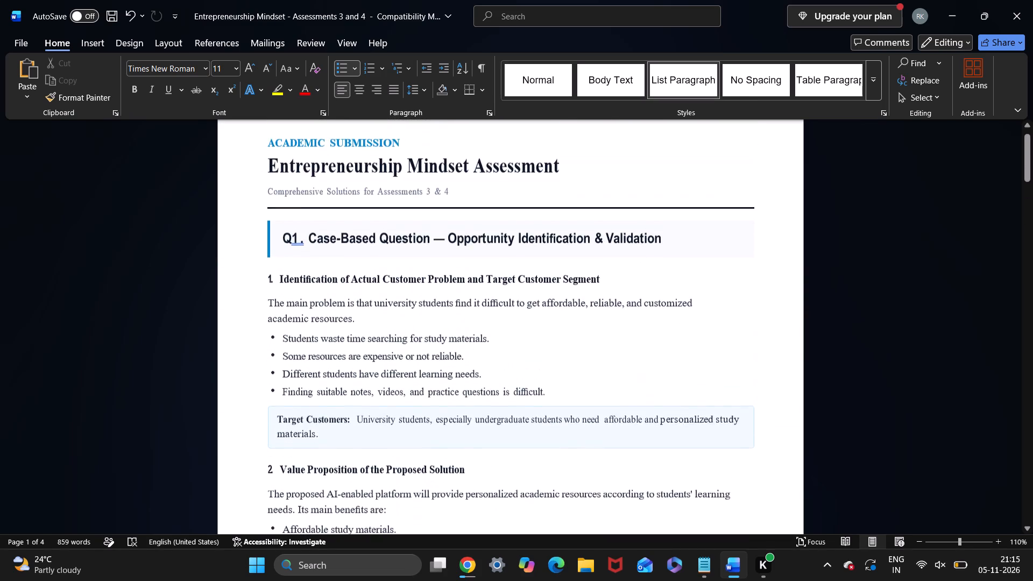
{"action": "scroll", "coordinate": [373, 166], "scroll_direction": "up", "scroll_amount": 2}
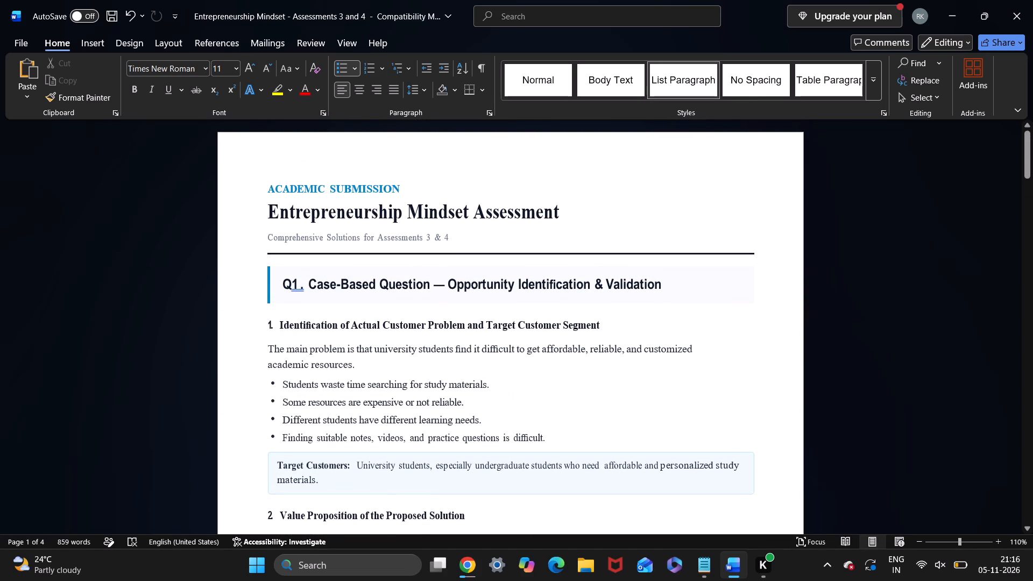
Replace the blue "ACADEMIC SUBMISSION" line above the title with "Assessment 3 & 4".
{"action": "left_click", "coordinate": [403, 189]}
{"action": "key", "text": "BackSpace"}
{"action": "key", "text": "BackSpace"}
{"action": "key", "text": "BackSpace"}
{"action": "key", "text": "BackSpace"}
{"action": "key", "text": "BackSpace"}
{"action": "key", "text": "BackSpace"}
{"action": "key", "text": "BackSpace"}
{"action": "key", "text": "BackSpace"}
{"action": "key", "text": "BackSpace"}
{"action": "key", "text": "BackSpace"}
{"action": "key", "text": "BackSpace"}
{"action": "key", "text": "BackSpace"}
{"action": "key", "text": "BackSpace"}
{"action": "key", "text": "BackSpace"}
{"action": "key", "text": "BackSpace"}
{"action": "key", "text": "BackSpace"}
{"action": "key", "text": "BackSpace"}
{"action": "key", "text": "BackSpace"}
{"action": "key", "text": "BackSpace"}
{"action": "key", "text": "BackSpace"}
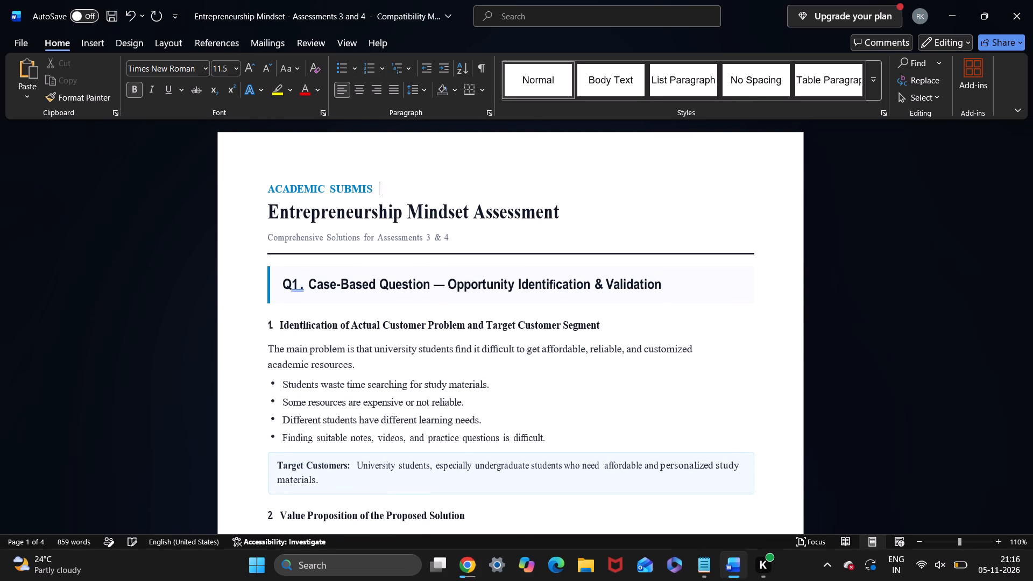
{"action": "type", "text": "Ass"}
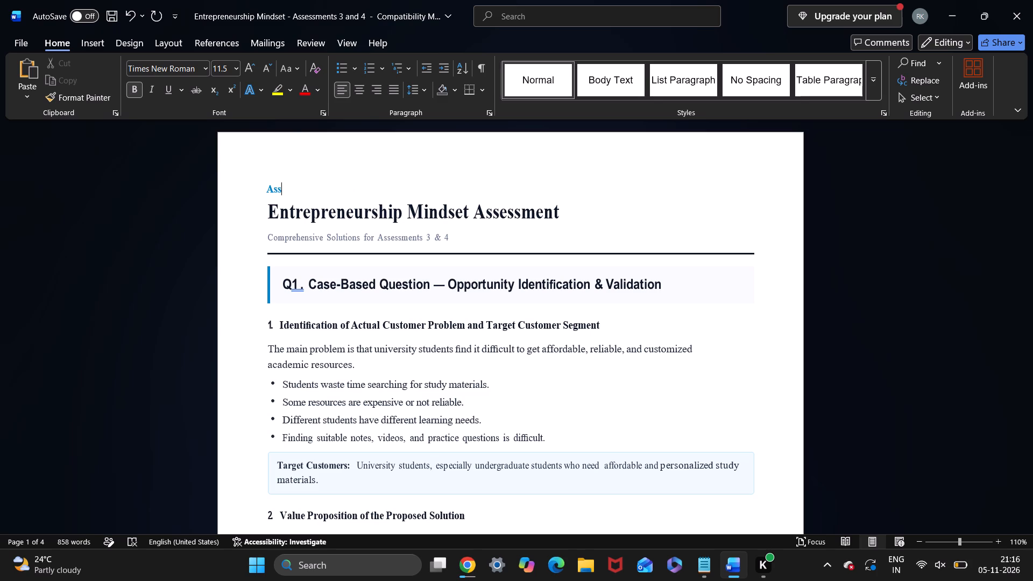
{"action": "type", "text": "ess"}
{"action": "type", "text": "ment"}
{"action": "key", "text": "space"}
{"action": "type", "text": "3"}
{"action": "key", "text": "space"}
{"action": "type", "text": "&"}
{"action": "key", "text": "space"}
{"action": "key", "text": "4"}
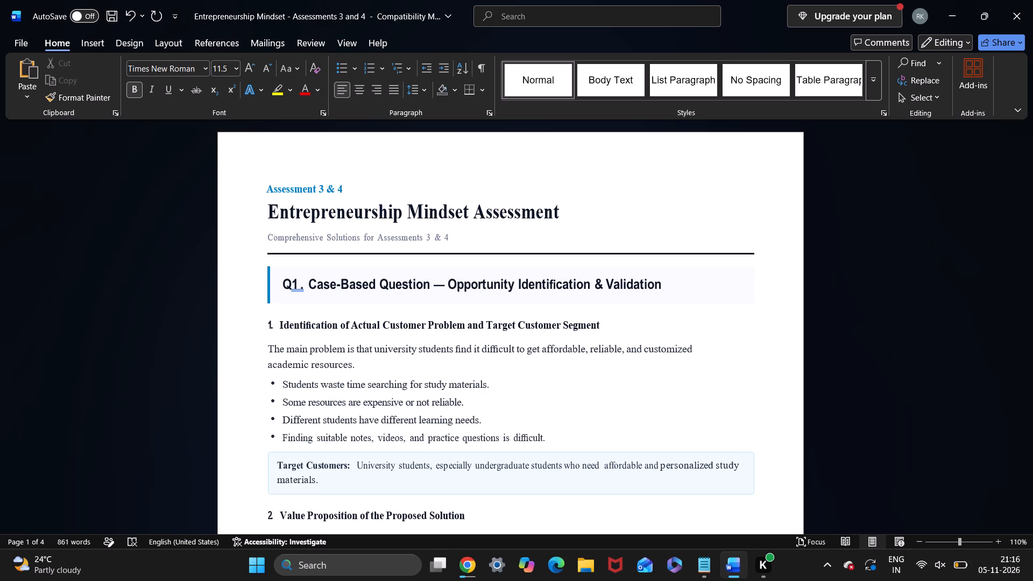
Delete the subtitle "Comprehensive Solutions for Assessments 3 & 4" and leave an empty line below the main title.
{"action": "left_click", "coordinate": [462, 244]}
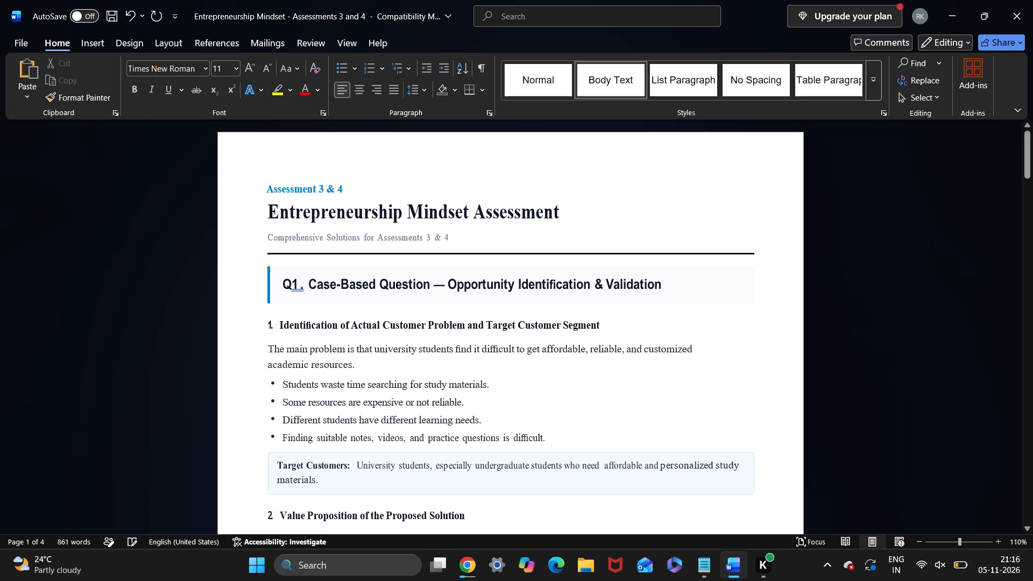
{"action": "left_click", "coordinate": [457, 238]}
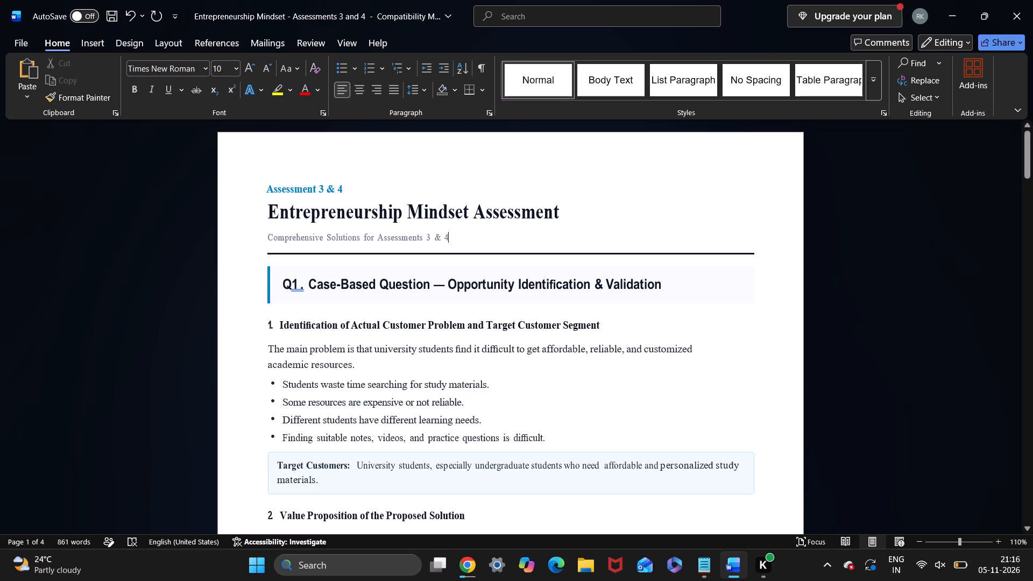
{"action": "key", "text": "BackSpace"}
{"action": "key", "text": "BackSpace"}
{"action": "key", "text": "BackSpace"}
{"action": "key", "text": "BackSpace"}
{"action": "key", "text": "BackSpace"}
{"action": "key", "text": "BackSpace"}
{"action": "key", "text": "BackSpace"}
{"action": "key", "text": "BackSpace"}
{"action": "key", "text": "BackSpace"}
{"action": "key", "text": "BackSpace"}
{"action": "key", "text": "BackSpace"}
{"action": "key", "text": "BackSpace"}
{"action": "key", "text": "BackSpace"}
{"action": "key", "text": "BackSpace"}
{"action": "key", "text": "BackSpace"}
{"action": "key", "text": "BackSpace"}
{"action": "key", "text": "BackSpace"}
{"action": "key", "text": "BackSpace"}
{"action": "key", "text": "BackSpace"}
{"action": "key", "text": "BackSpace"}
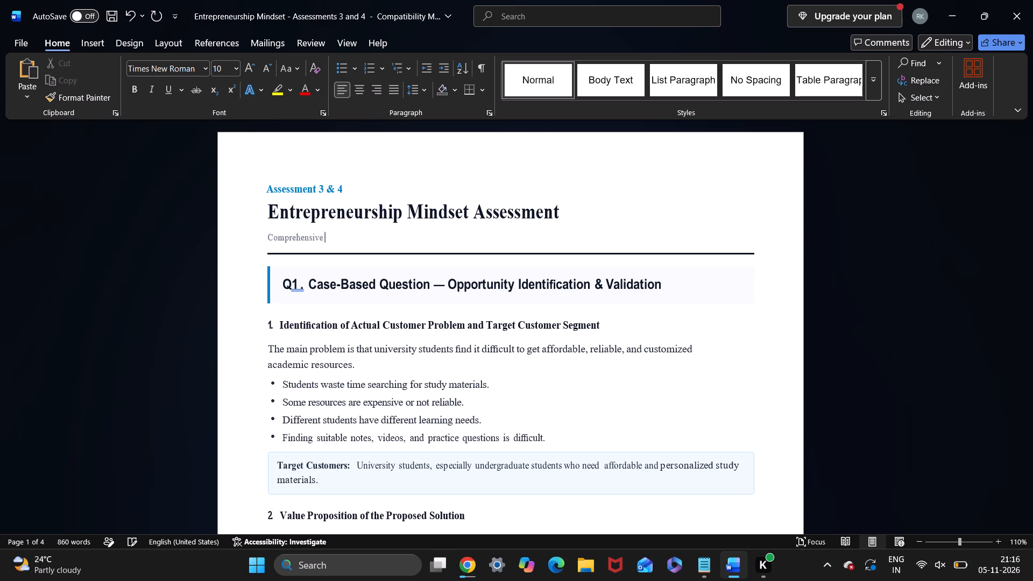
{"action": "key", "text": "BackSpace"}
{"action": "key", "text": "BackSpace"}
{"action": "key", "text": "BackSpace"}
{"action": "key", "text": "BackSpace"}
{"action": "key", "text": "BackSpace"}
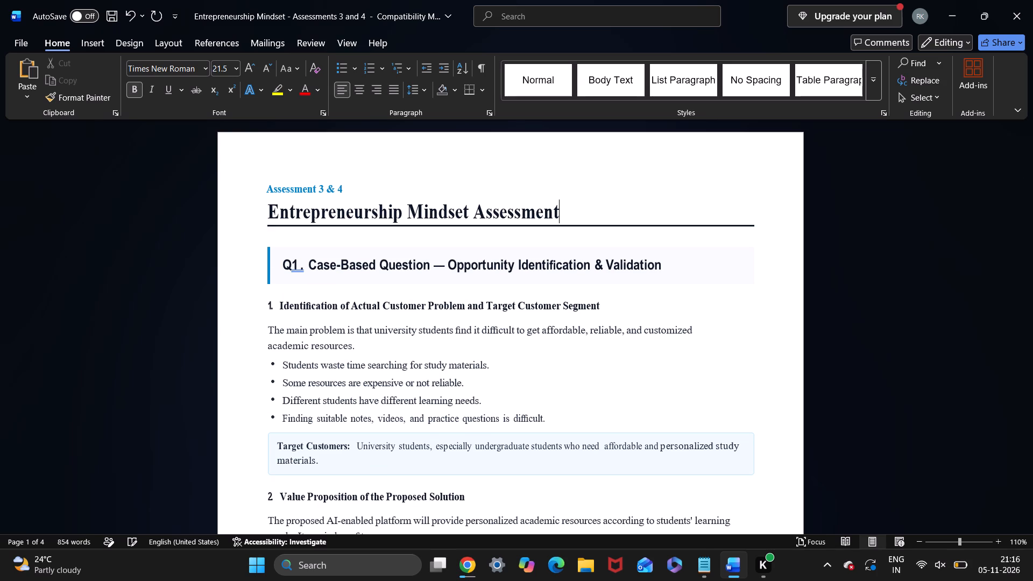
{"action": "key", "text": "Return"}
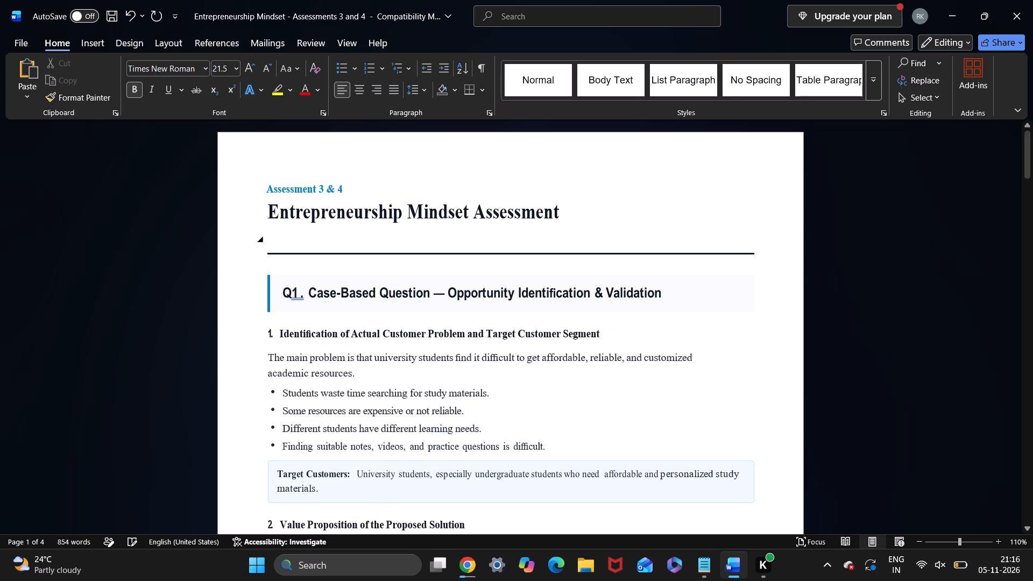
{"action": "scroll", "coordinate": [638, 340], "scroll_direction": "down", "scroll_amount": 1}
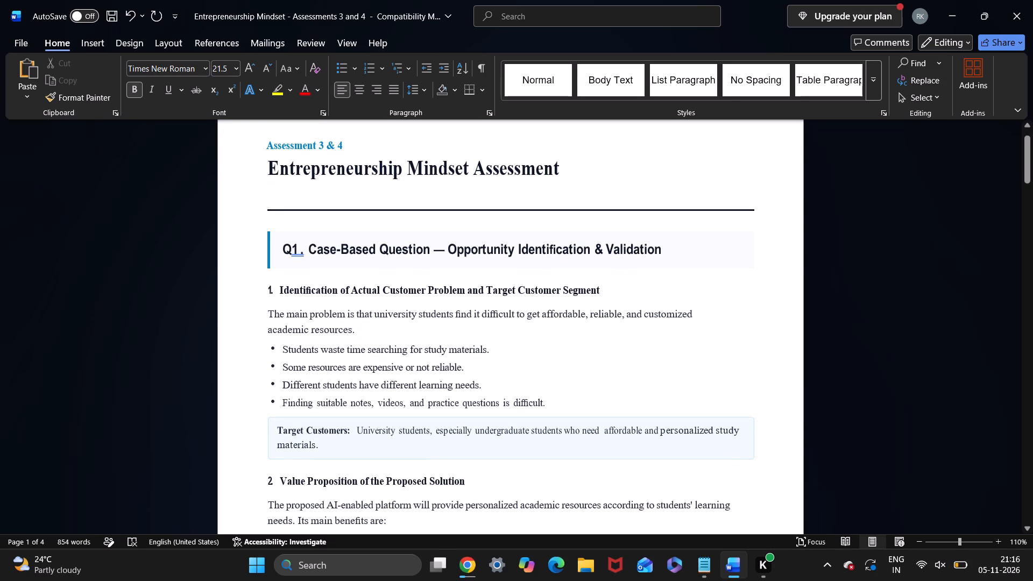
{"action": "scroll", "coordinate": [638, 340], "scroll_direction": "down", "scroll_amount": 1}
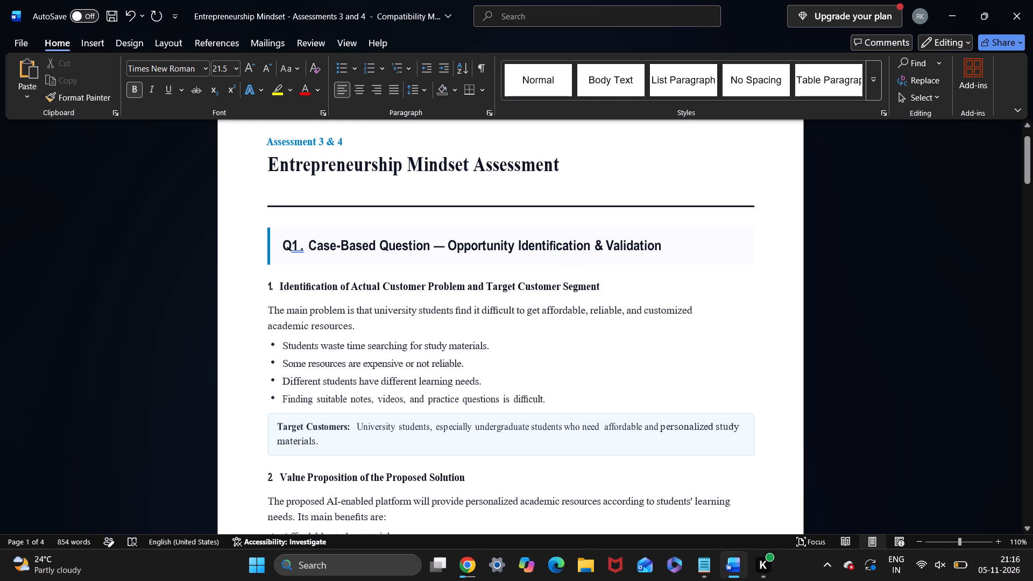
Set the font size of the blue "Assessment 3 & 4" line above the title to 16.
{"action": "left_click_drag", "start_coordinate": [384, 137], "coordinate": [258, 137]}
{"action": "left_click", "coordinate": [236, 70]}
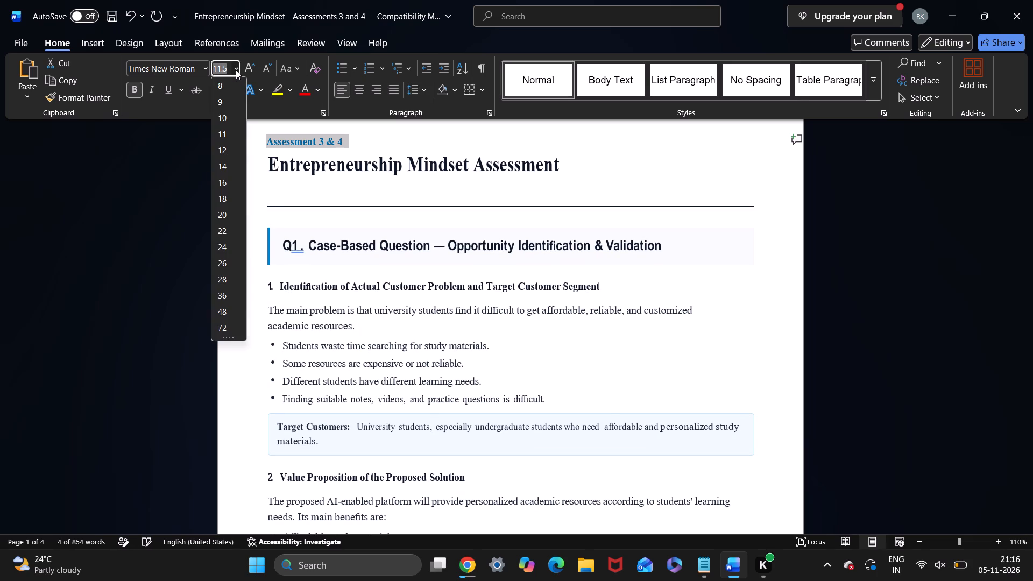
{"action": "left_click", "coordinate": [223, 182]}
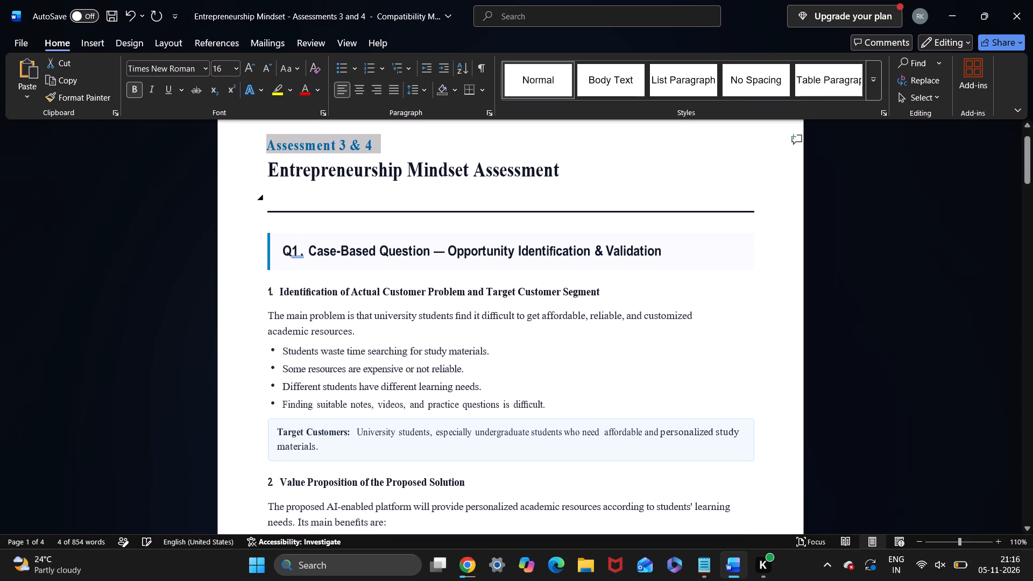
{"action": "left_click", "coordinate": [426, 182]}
Look over page 1 from the title block down through the first Q1 answers.
{"action": "scroll", "coordinate": [489, 253], "scroll_direction": "up", "scroll_amount": 1}
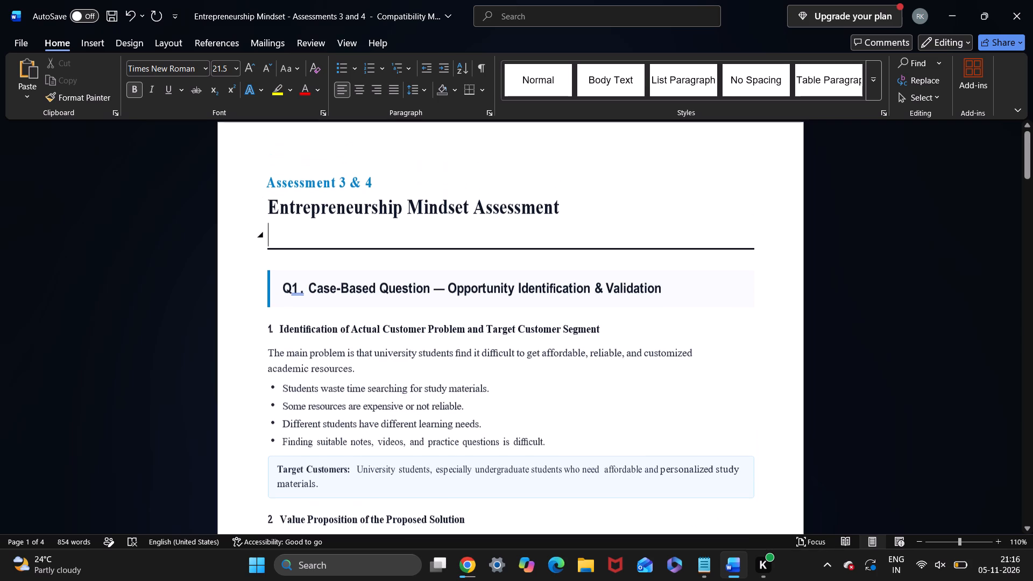
{"action": "scroll", "coordinate": [489, 253], "scroll_direction": "up", "scroll_amount": 2}
{"action": "scroll", "coordinate": [489, 253], "scroll_direction": "down", "scroll_amount": 1}
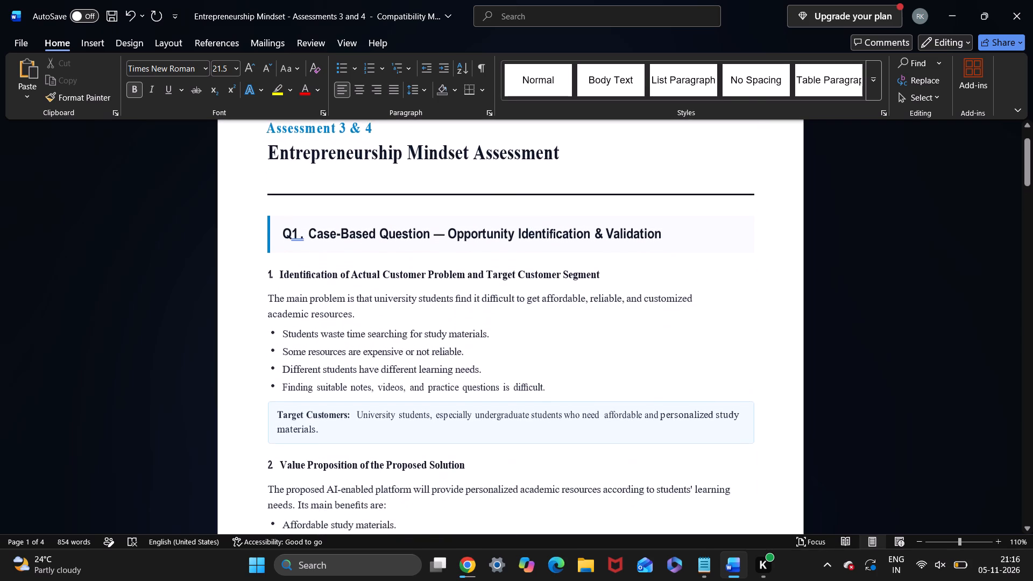
{"action": "scroll", "coordinate": [489, 253], "scroll_direction": "down", "scroll_amount": 1}
{"action": "scroll", "coordinate": [489, 253], "scroll_direction": "right", "scroll_amount": 1}
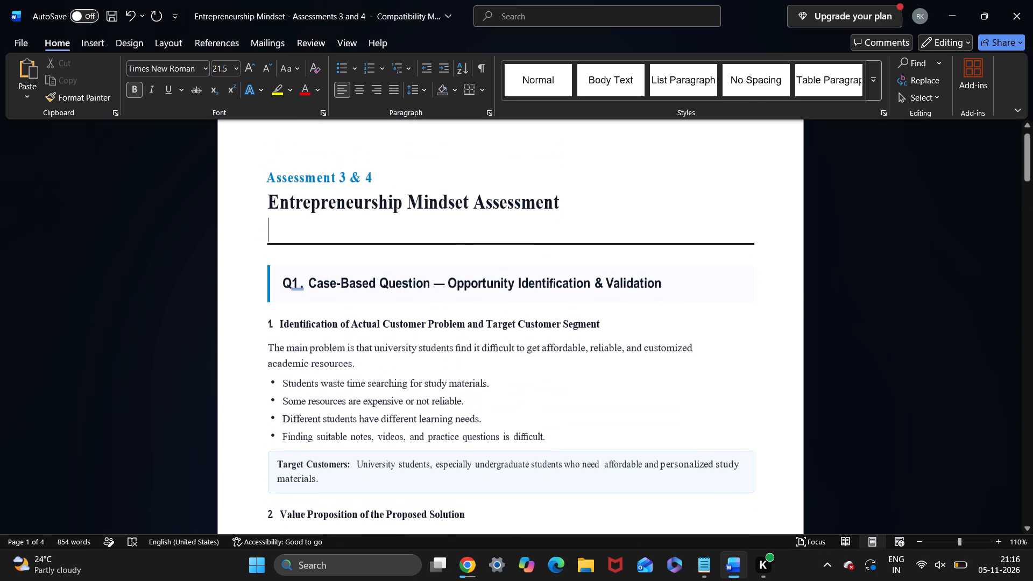
{"action": "scroll", "coordinate": [489, 253], "scroll_direction": "right", "scroll_amount": 1}
{"action": "scroll", "coordinate": [489, 253], "scroll_direction": "down", "scroll_amount": 2}
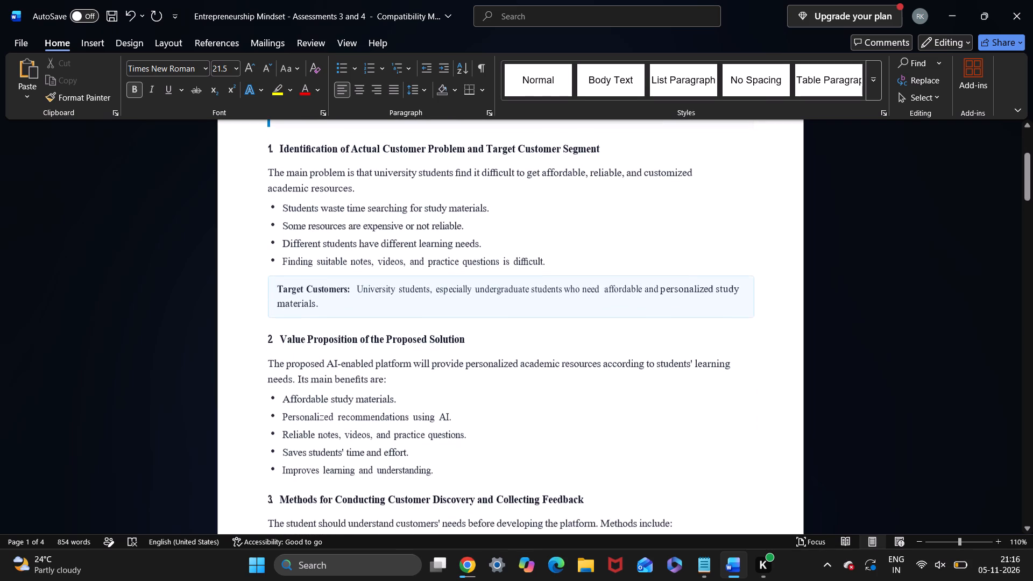
{"action": "scroll", "coordinate": [489, 253], "scroll_direction": "down", "scroll_amount": 1}
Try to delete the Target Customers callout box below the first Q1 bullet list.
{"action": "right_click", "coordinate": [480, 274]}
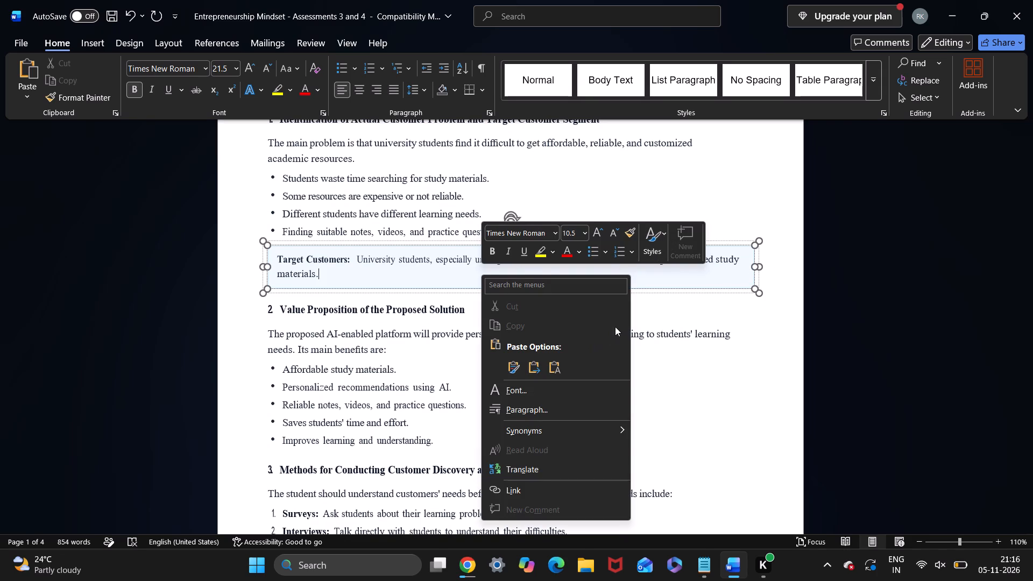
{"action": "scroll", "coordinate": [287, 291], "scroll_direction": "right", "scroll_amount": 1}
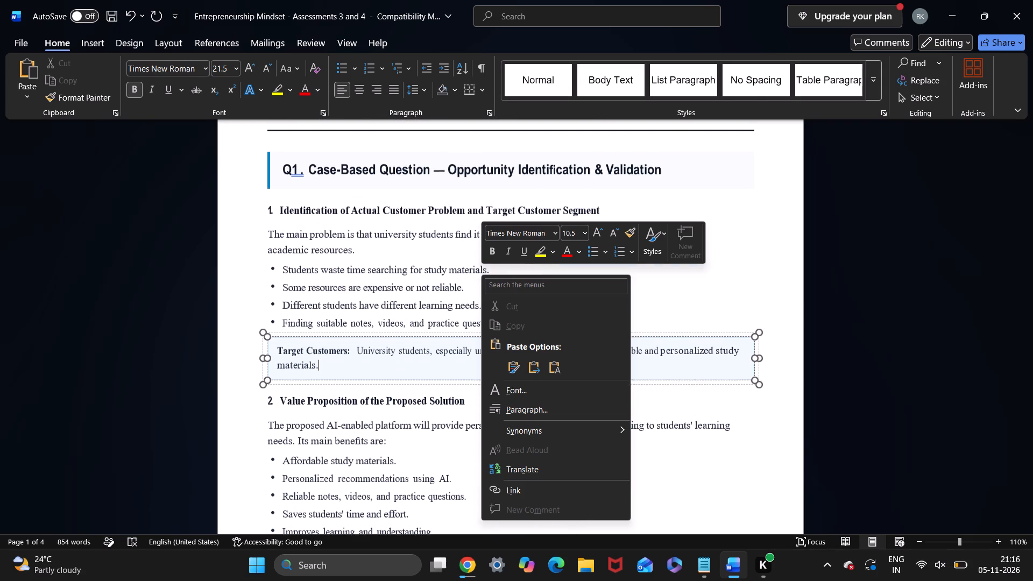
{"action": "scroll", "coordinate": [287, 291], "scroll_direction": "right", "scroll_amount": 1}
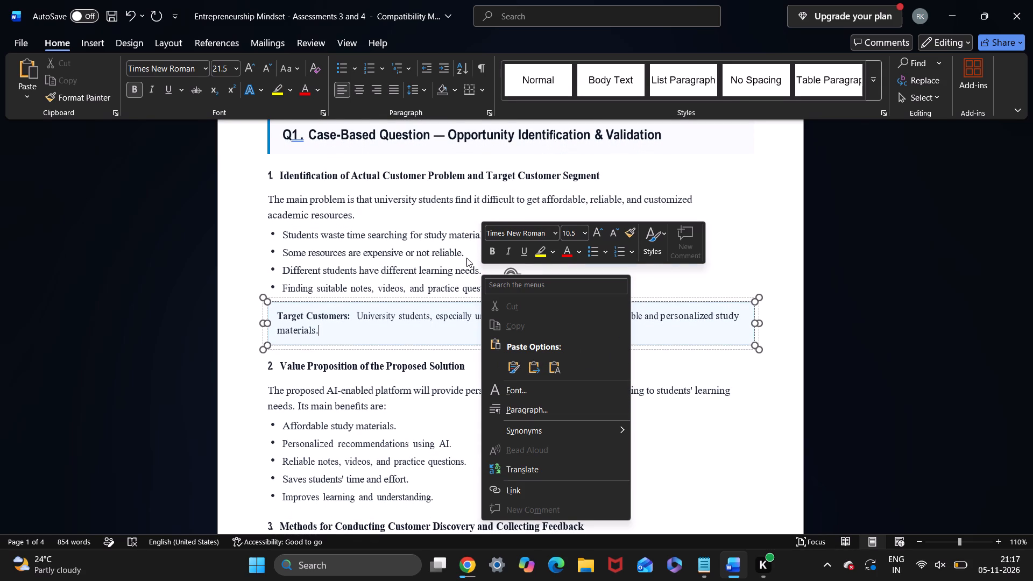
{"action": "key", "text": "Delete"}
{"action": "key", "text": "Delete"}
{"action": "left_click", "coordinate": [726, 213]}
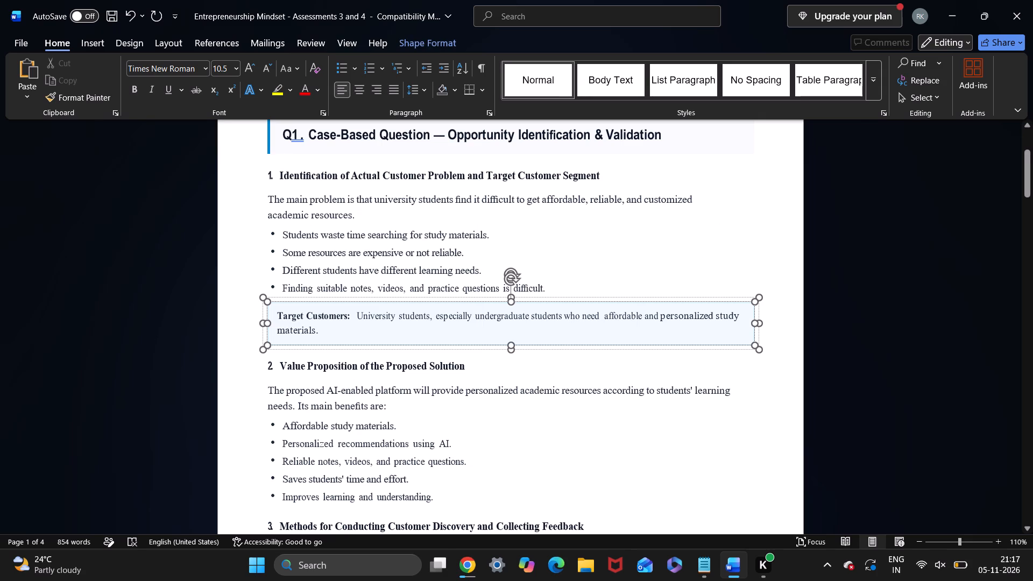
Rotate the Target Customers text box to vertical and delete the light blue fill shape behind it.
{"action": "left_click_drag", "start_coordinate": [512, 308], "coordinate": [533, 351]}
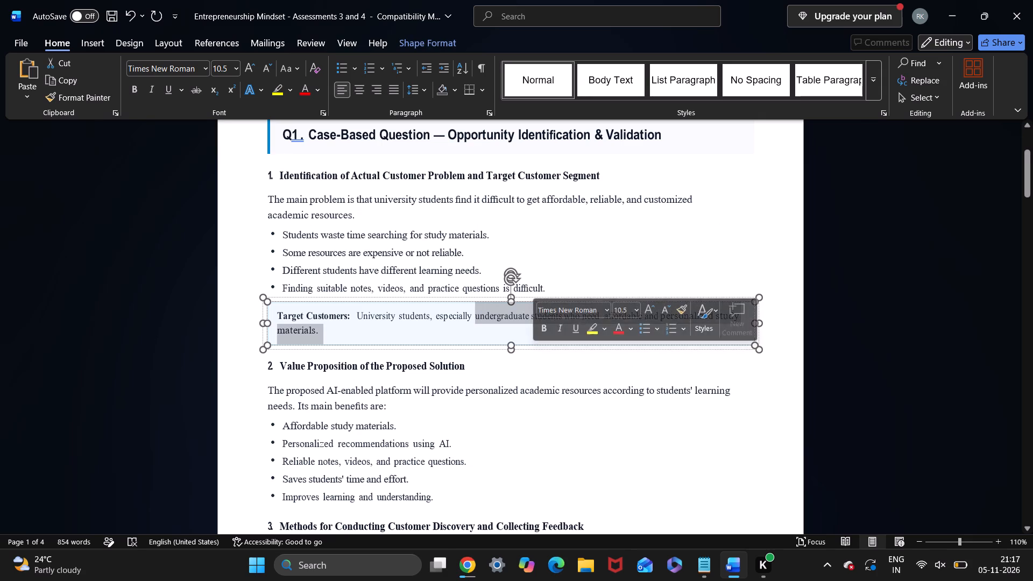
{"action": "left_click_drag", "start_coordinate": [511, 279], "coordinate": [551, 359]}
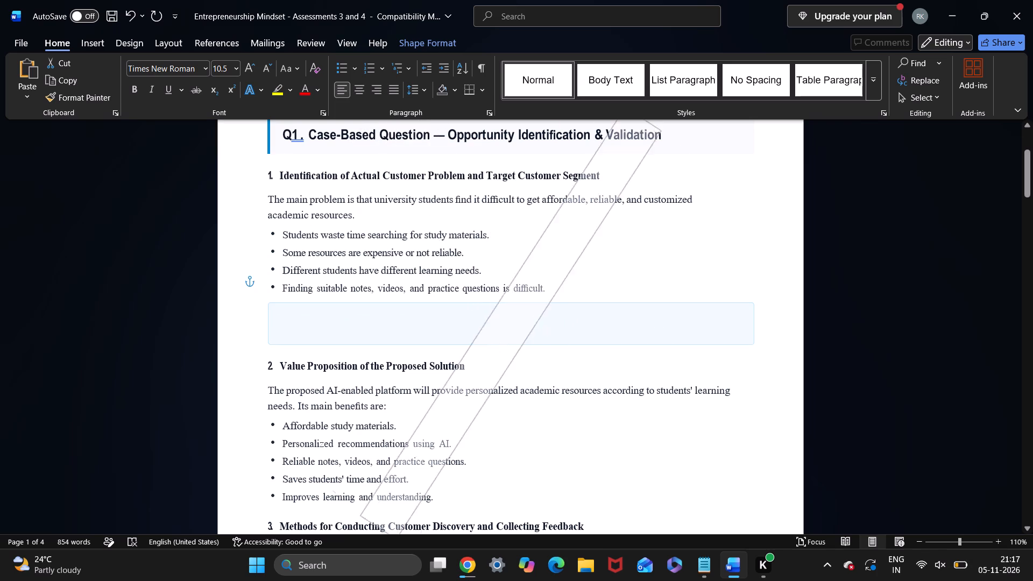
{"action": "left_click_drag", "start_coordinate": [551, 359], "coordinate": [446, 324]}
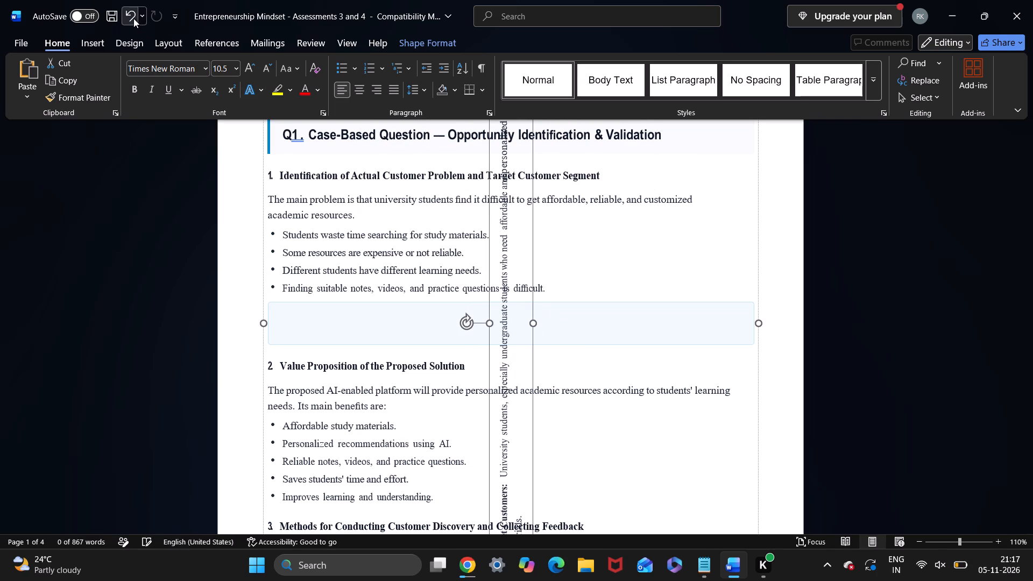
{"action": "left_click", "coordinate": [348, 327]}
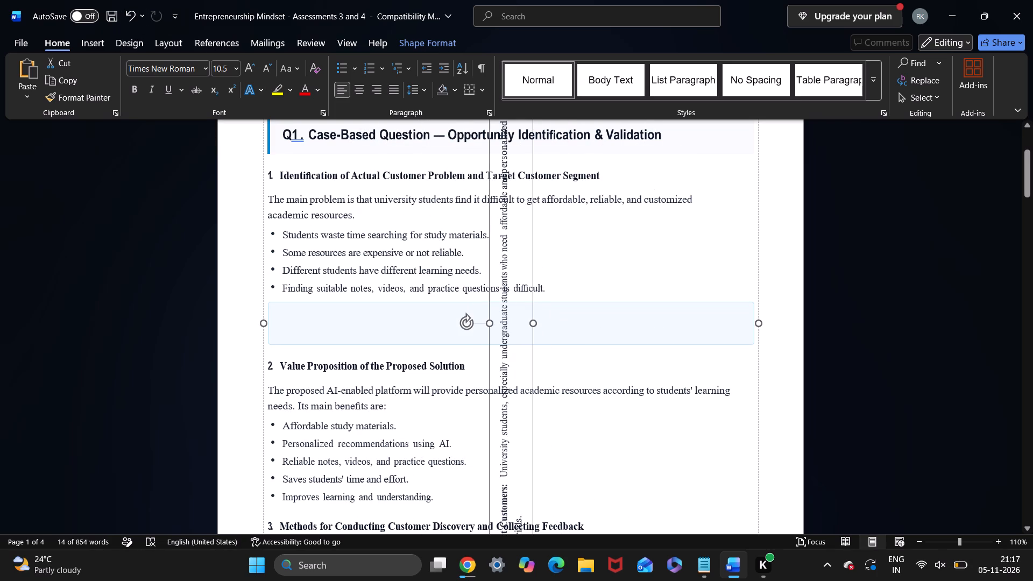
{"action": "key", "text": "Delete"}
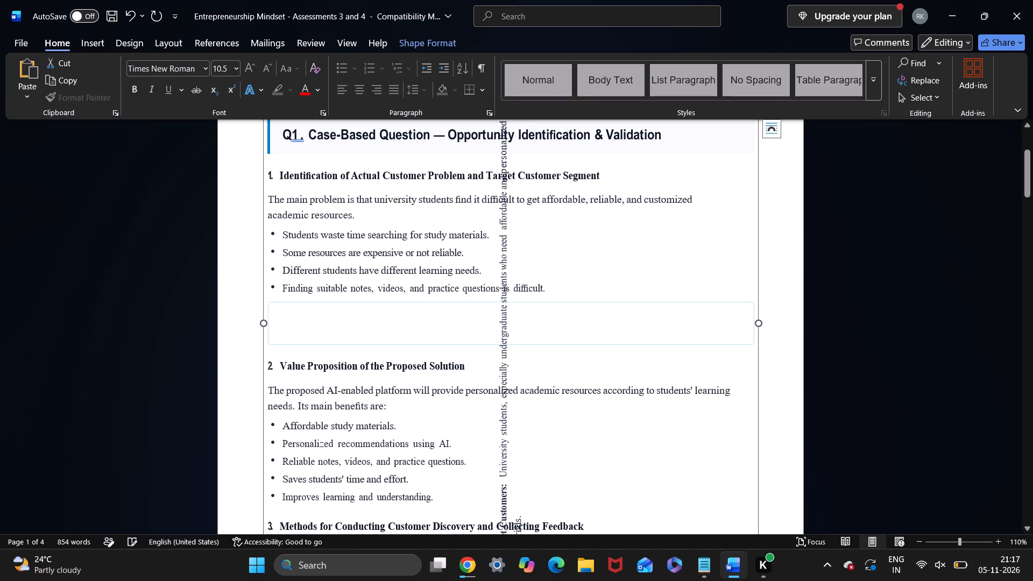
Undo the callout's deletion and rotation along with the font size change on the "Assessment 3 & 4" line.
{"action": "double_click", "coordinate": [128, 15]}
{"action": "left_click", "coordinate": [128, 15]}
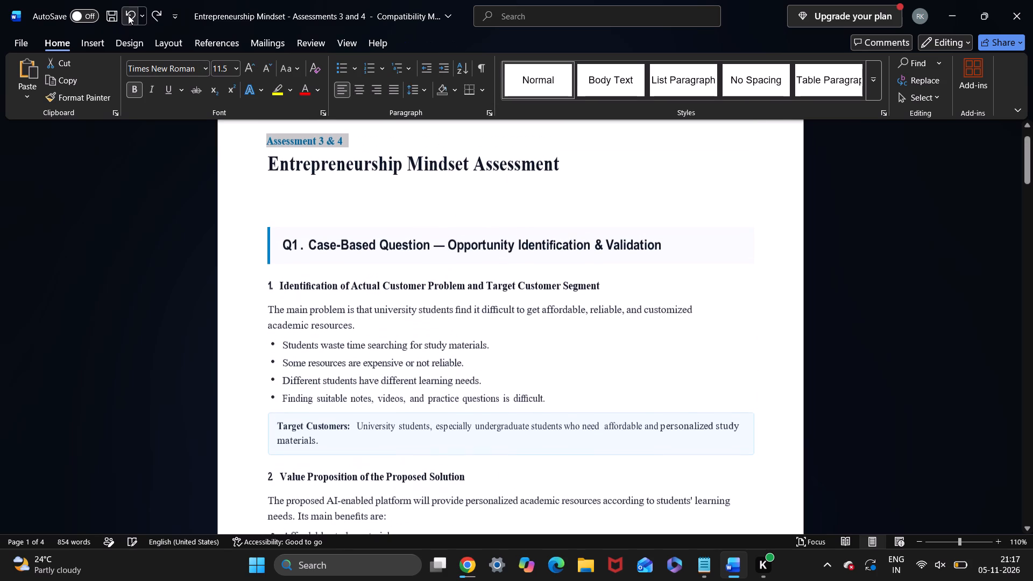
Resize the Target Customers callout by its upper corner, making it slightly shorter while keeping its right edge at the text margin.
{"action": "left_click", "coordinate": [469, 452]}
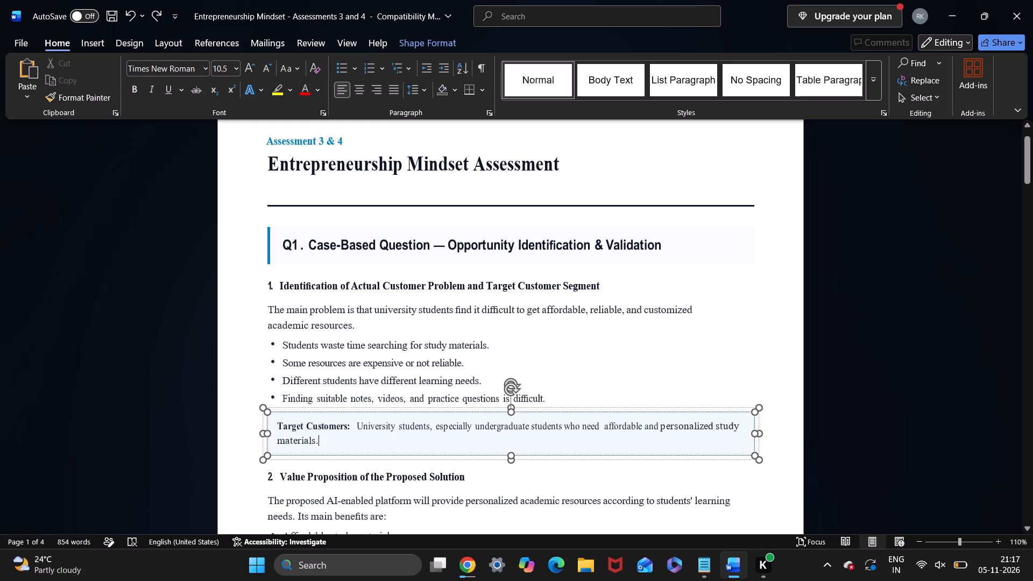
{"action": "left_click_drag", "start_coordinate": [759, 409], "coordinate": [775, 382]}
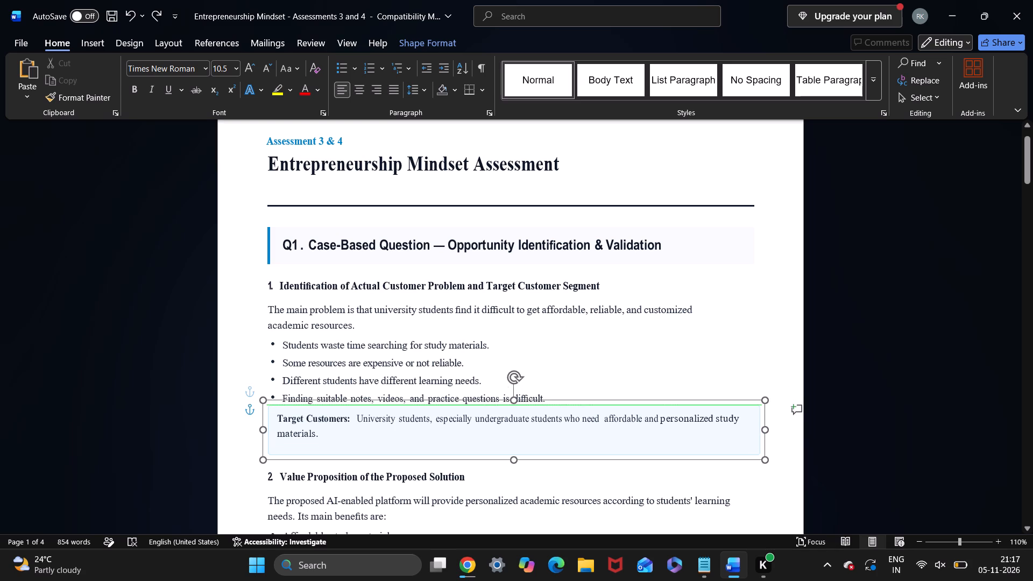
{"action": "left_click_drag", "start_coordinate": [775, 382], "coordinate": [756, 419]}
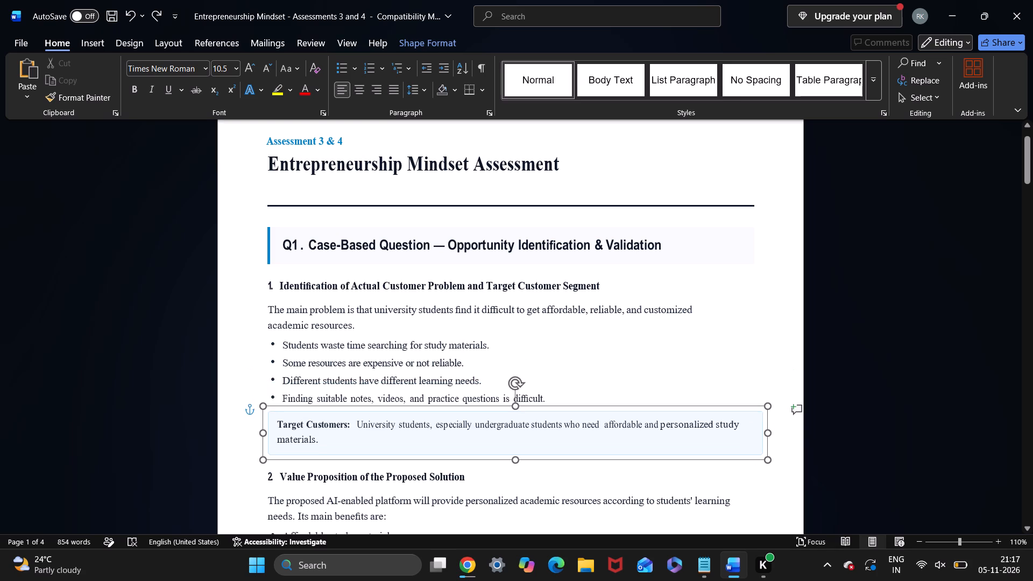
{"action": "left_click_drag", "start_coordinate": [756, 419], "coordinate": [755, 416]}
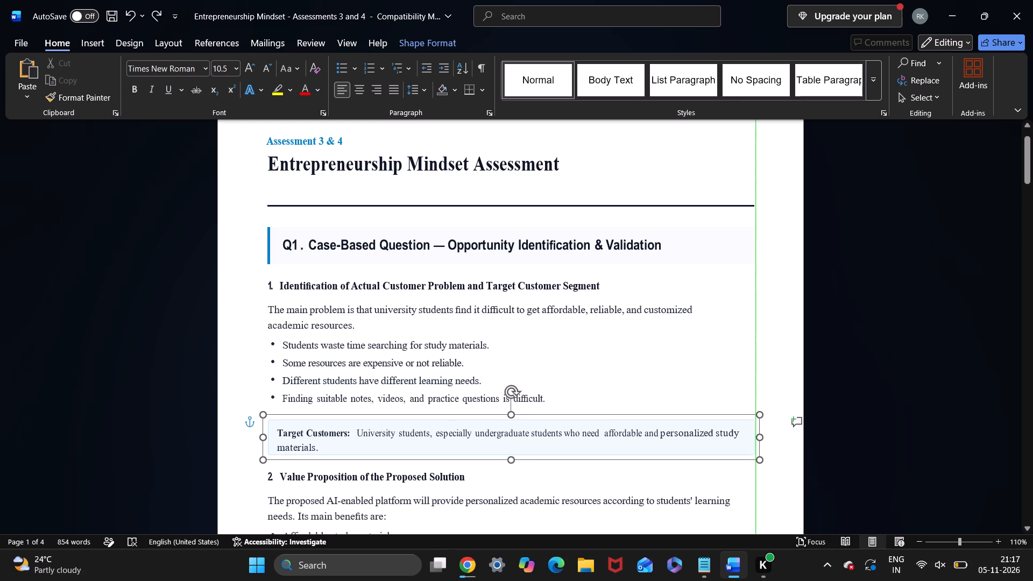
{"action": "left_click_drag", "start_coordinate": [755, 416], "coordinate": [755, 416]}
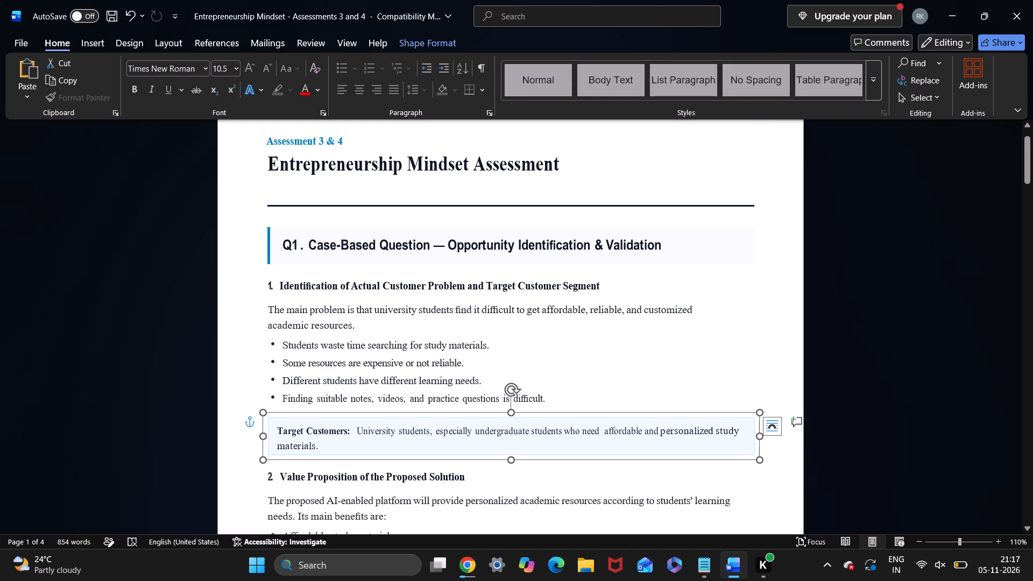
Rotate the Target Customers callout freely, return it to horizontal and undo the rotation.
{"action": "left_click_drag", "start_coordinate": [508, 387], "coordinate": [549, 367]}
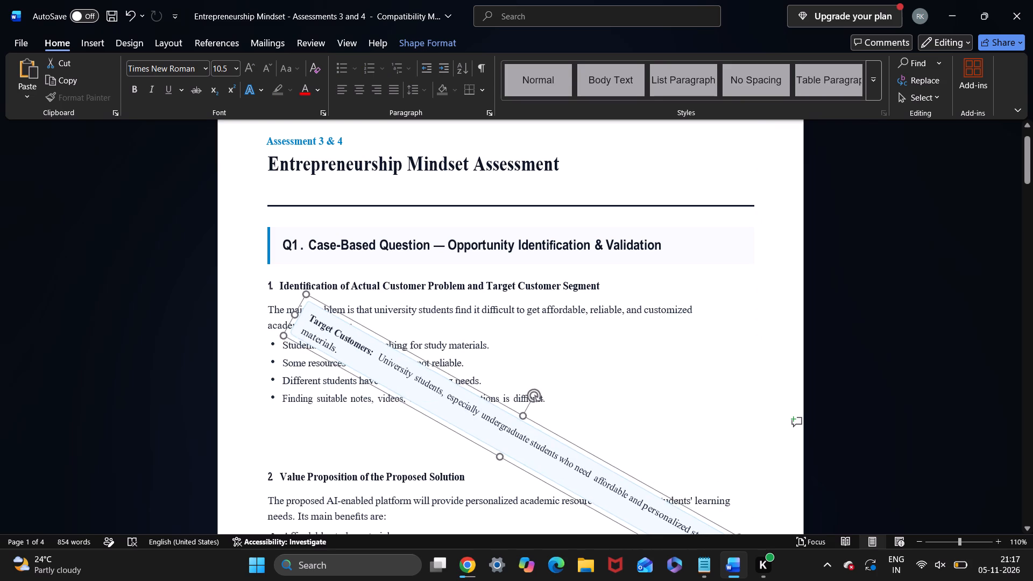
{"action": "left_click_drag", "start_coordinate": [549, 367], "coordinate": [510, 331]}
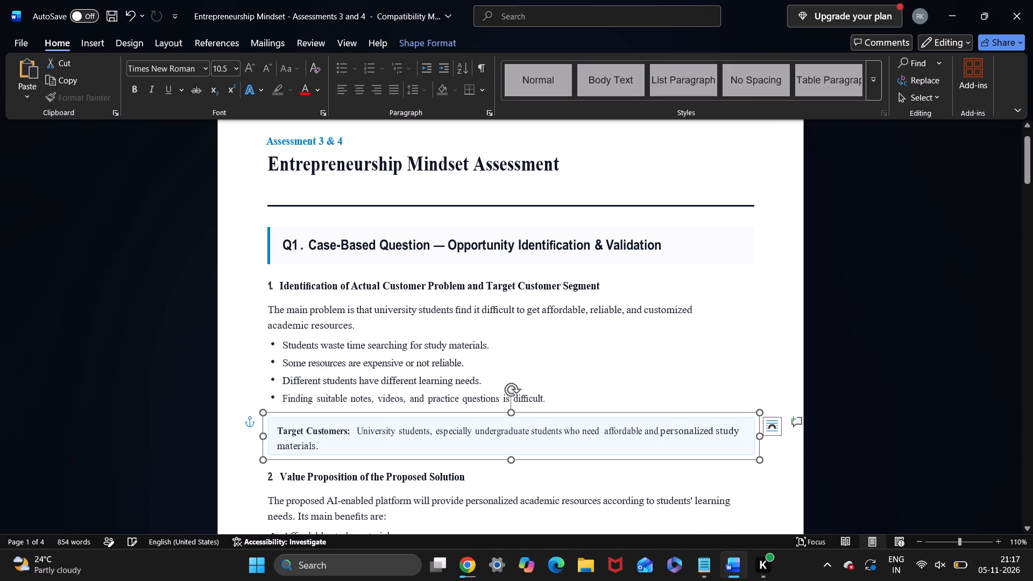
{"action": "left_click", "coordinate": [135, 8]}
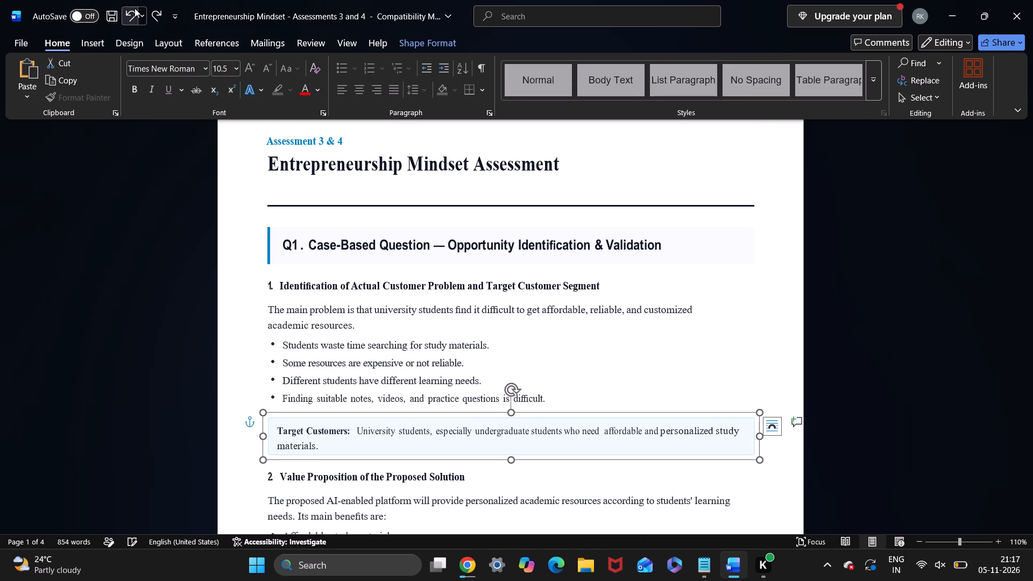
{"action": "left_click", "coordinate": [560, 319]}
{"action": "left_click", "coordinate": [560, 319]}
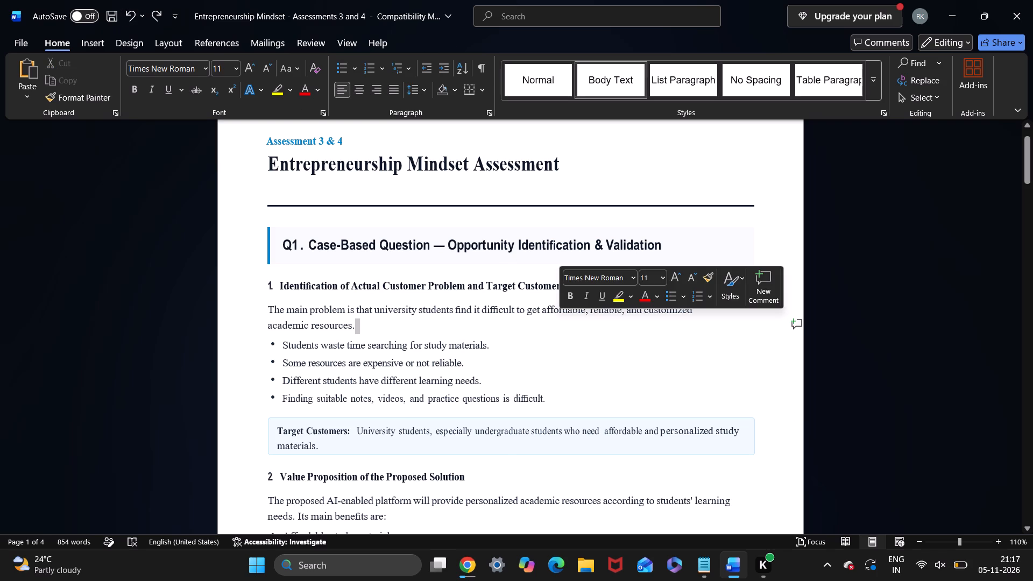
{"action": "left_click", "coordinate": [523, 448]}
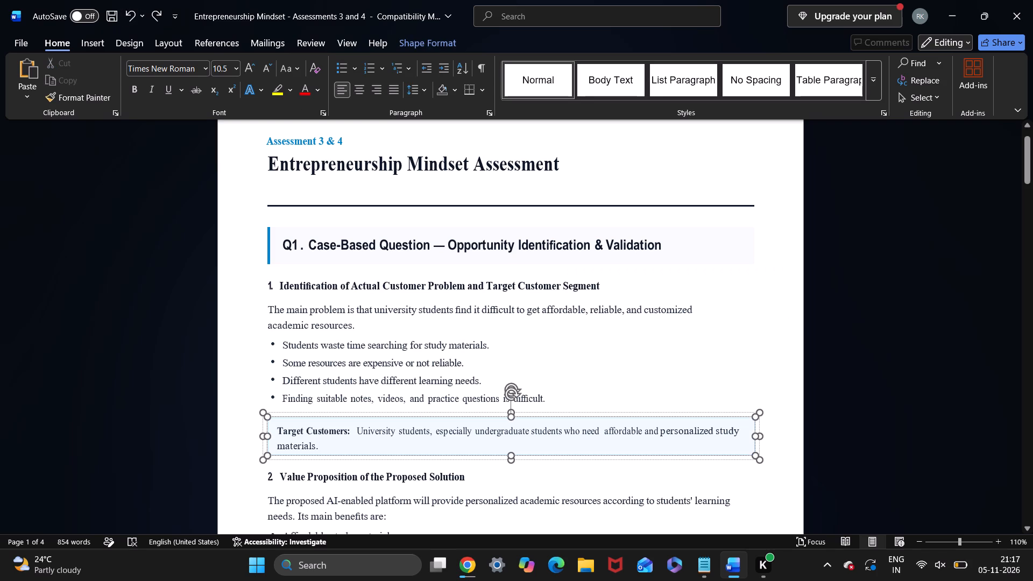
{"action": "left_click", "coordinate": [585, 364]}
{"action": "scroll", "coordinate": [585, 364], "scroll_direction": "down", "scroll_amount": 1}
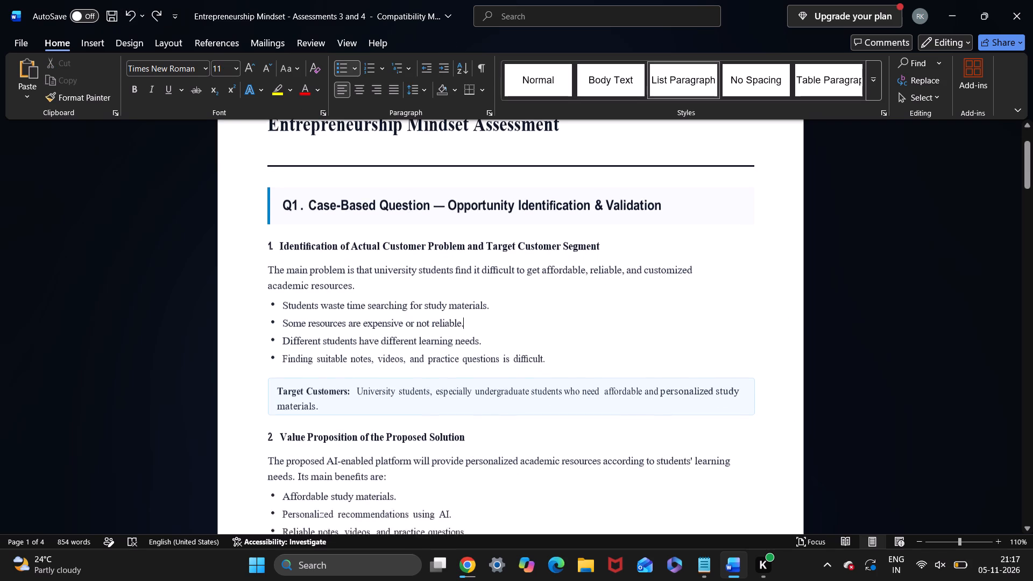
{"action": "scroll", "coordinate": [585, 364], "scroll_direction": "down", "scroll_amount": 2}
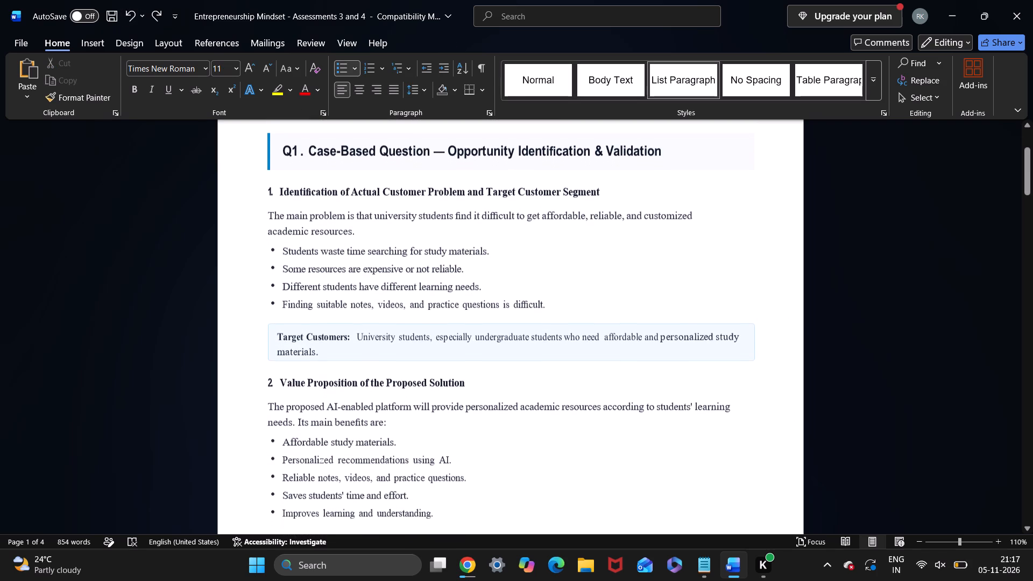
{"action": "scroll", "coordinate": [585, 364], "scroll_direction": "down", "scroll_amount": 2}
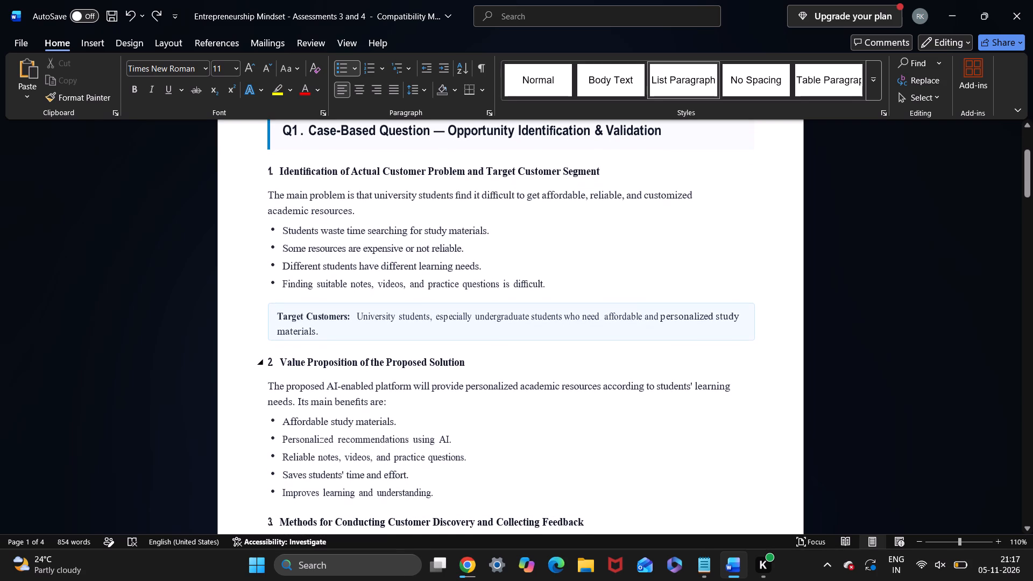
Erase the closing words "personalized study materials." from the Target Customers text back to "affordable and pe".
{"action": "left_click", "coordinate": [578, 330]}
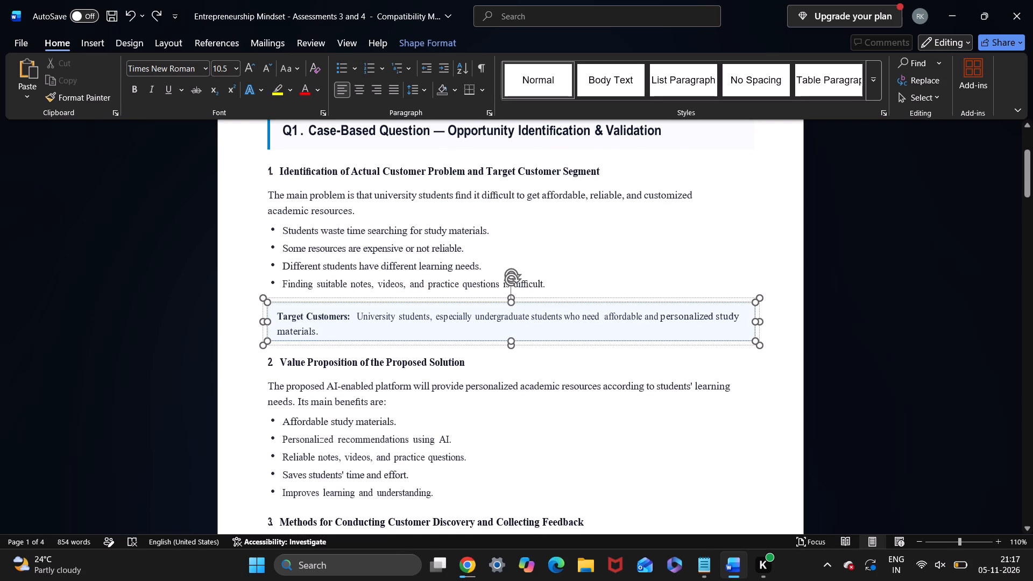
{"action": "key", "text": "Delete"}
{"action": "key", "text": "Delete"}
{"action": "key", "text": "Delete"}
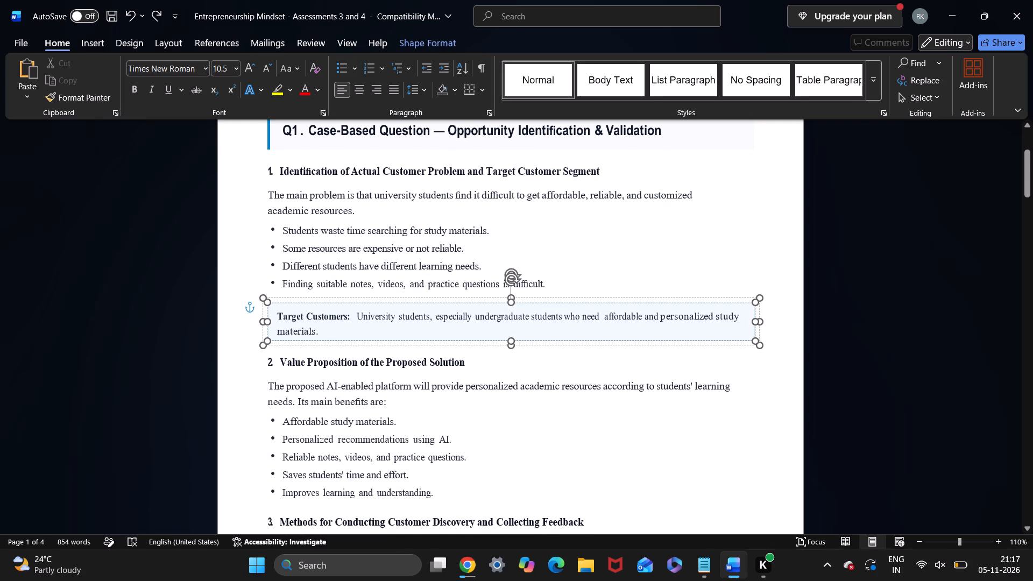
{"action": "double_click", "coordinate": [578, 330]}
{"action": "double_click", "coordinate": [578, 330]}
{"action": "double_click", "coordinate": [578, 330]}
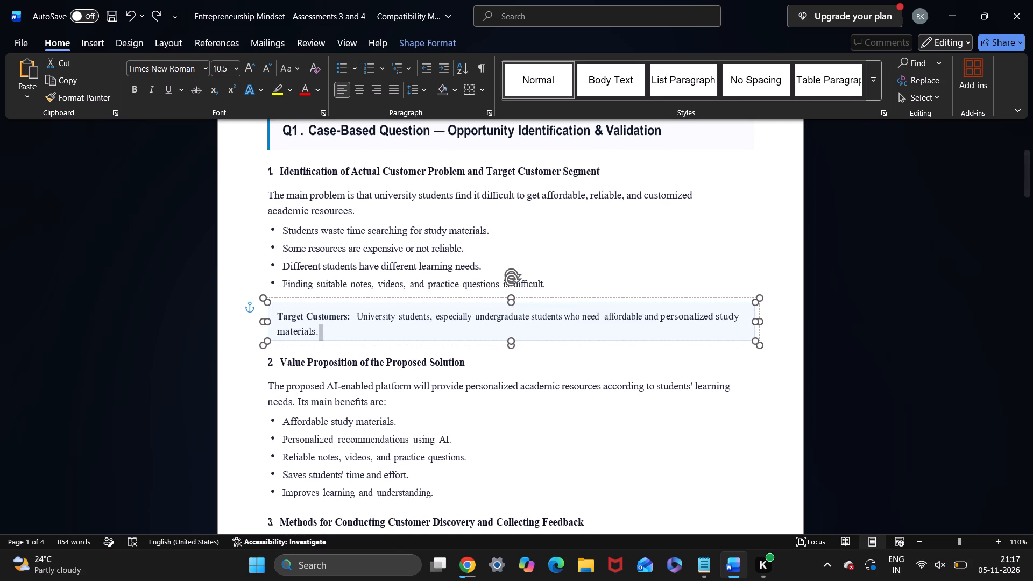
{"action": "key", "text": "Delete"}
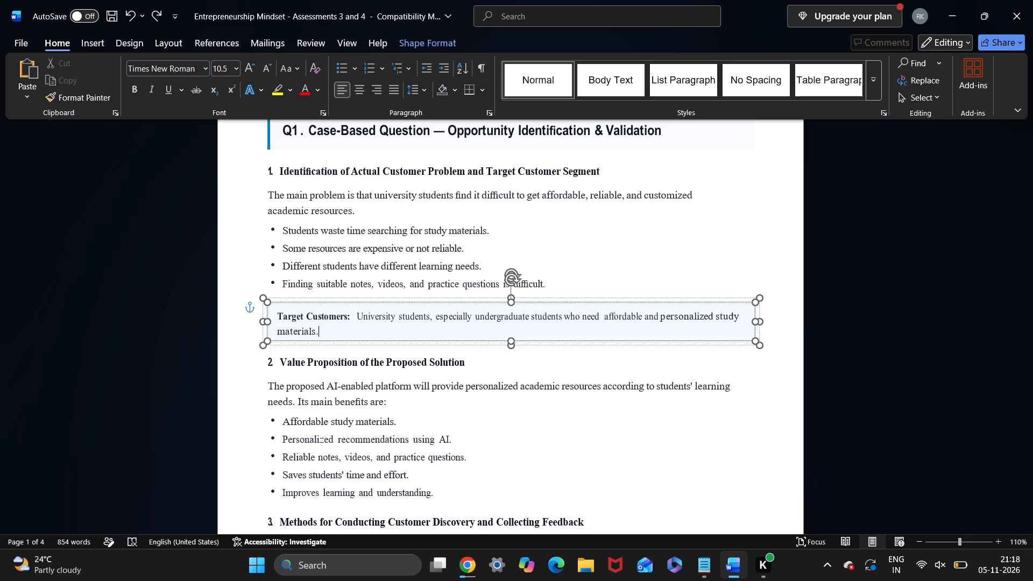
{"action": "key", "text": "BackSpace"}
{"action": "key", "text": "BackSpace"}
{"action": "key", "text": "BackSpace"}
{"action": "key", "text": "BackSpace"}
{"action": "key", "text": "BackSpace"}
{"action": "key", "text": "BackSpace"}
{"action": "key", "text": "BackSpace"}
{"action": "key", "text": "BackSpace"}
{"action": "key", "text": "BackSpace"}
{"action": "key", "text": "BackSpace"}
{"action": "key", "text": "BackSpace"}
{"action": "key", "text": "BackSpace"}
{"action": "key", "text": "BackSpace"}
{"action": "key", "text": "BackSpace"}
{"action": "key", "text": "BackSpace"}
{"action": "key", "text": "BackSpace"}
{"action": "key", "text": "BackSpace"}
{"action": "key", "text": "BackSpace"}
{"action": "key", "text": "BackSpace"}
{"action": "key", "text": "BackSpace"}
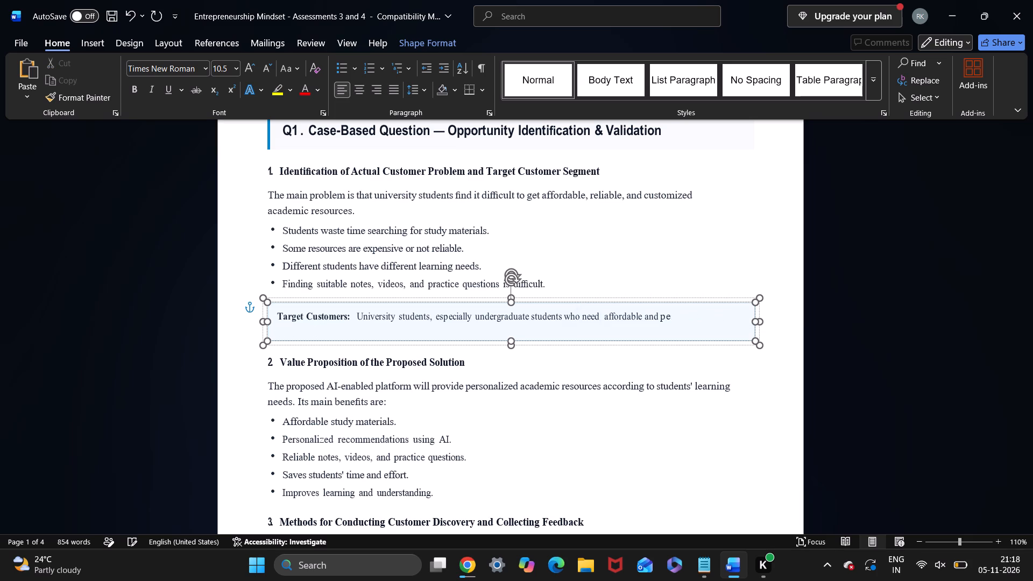
Delete the entire Target Customers callout box below the first Q1 bullet list.
{"action": "left_click_drag", "start_coordinate": [759, 298], "coordinate": [774, 285]}
{"action": "key", "text": "Delete"}
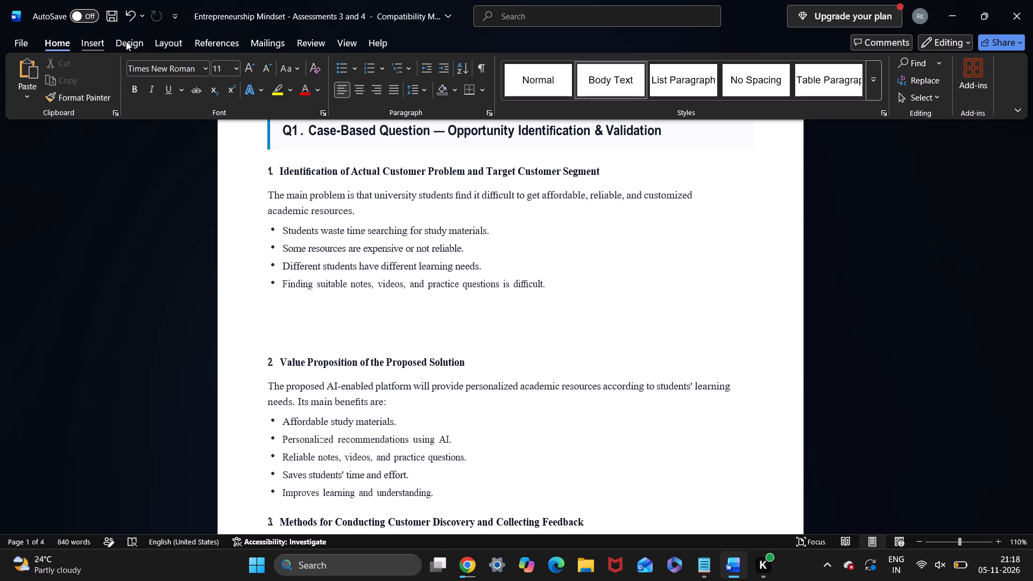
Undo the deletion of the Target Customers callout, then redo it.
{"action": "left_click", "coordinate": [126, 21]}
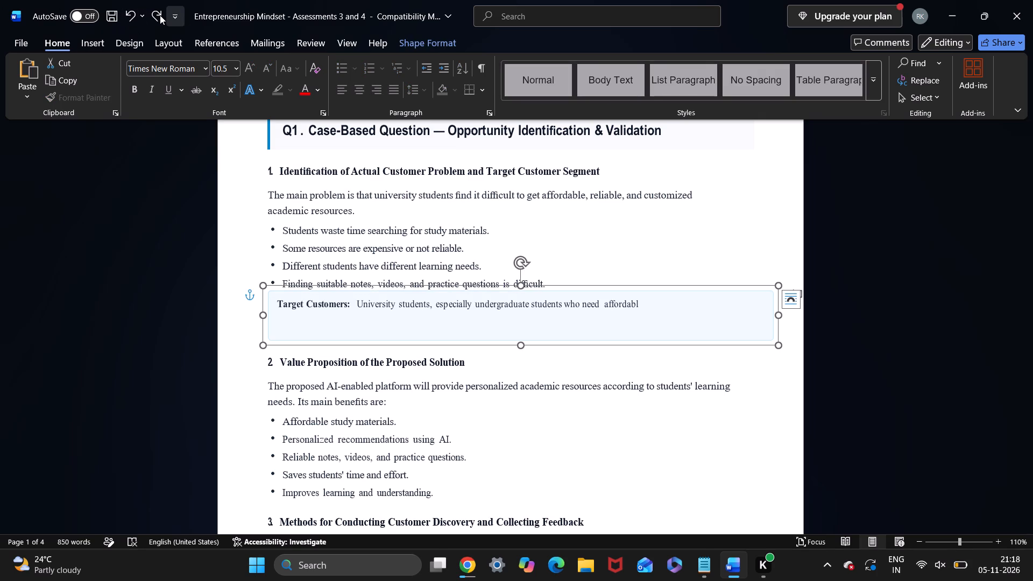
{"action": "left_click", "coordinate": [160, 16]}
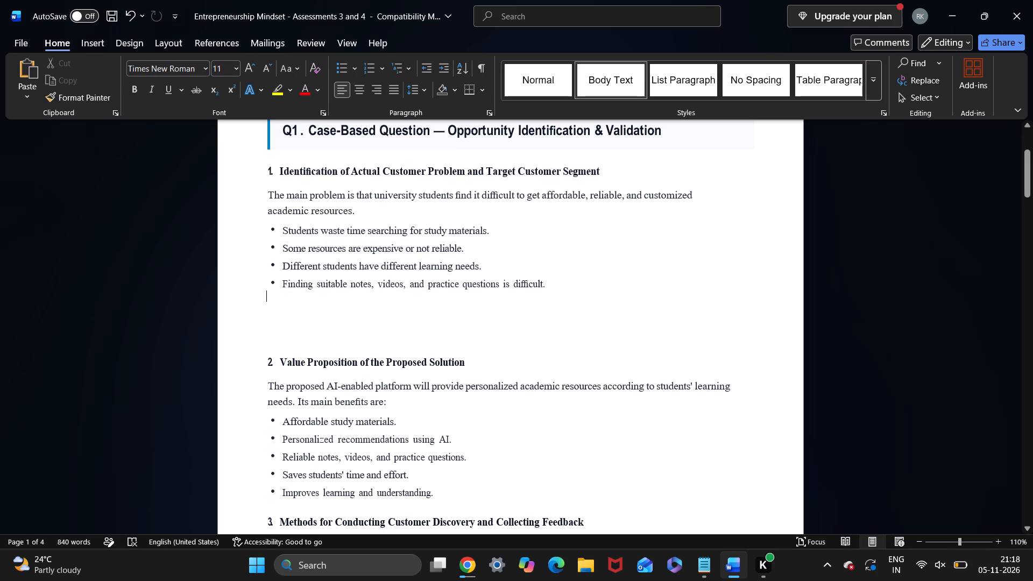
Remove the empty paragraphs left between the first Q1 bullet list and the Value Proposition heading.
{"action": "key", "text": "Down"}
{"action": "key", "text": "Down"}
{"action": "key", "text": "Down"}
{"action": "key", "text": "Down"}
{"action": "key", "text": "BackSpace"}
{"action": "key", "text": "BackSpace"}
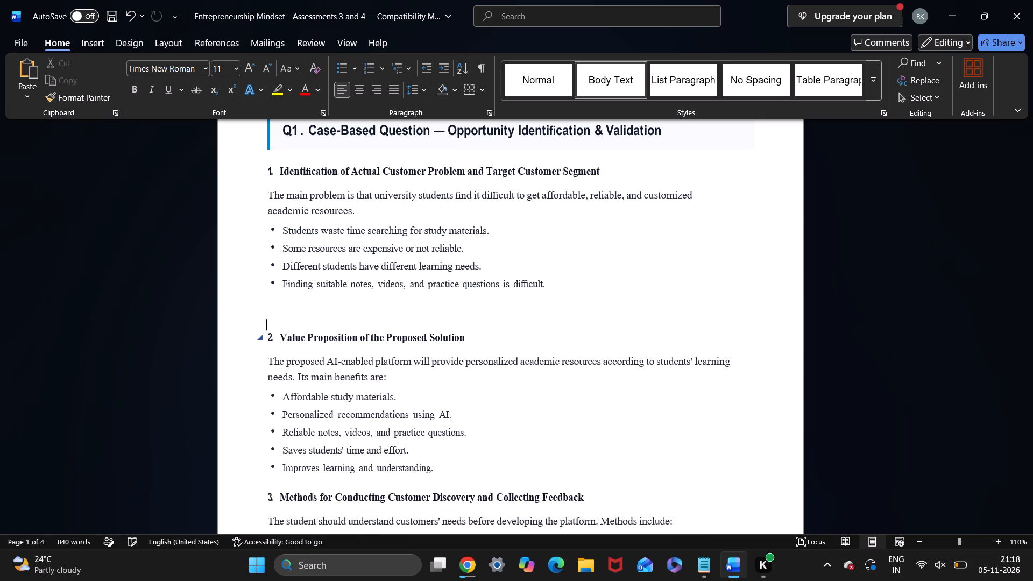
{"action": "key", "text": "BackSpace"}
{"action": "key", "text": "BackSpace"}
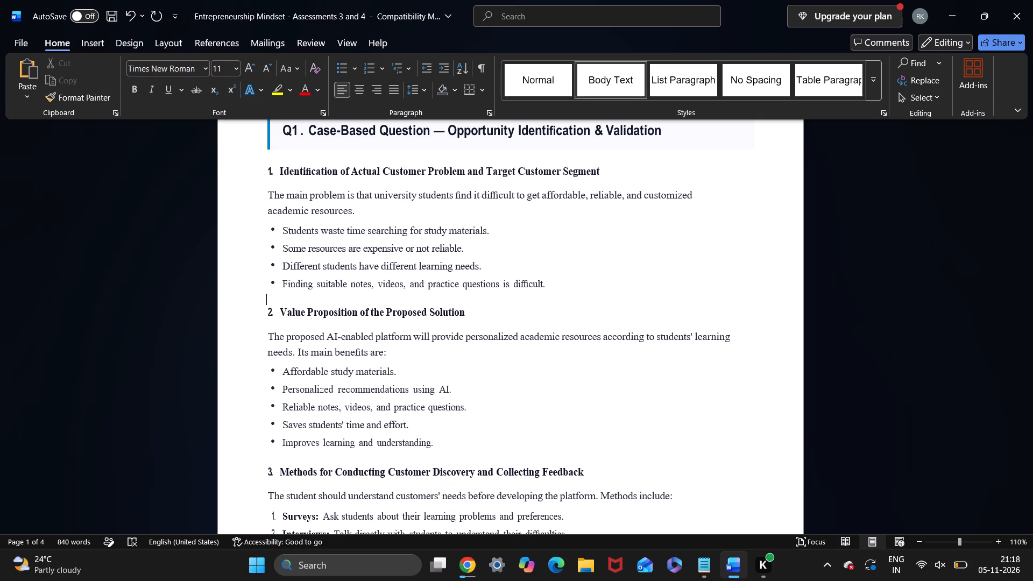
Review the whole document's layout, from the title block through Q1 and Q2 to the final Conclusion box.
{"action": "scroll", "coordinate": [492, 450], "scroll_direction": "right", "scroll_amount": 1}
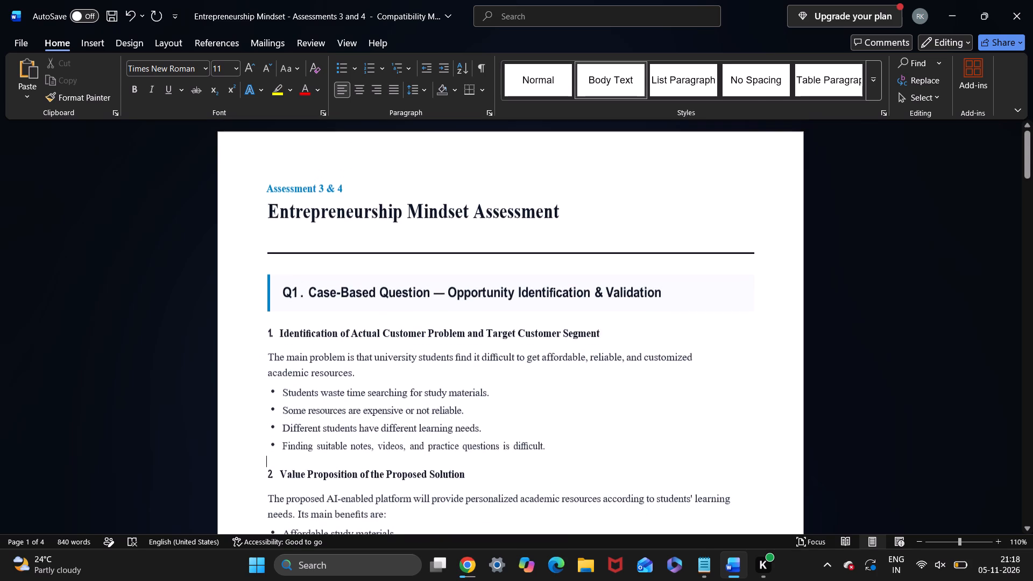
{"action": "scroll", "coordinate": [492, 450], "scroll_direction": "right", "scroll_amount": 1}
{"action": "scroll", "coordinate": [490, 430], "scroll_direction": "down", "scroll_amount": 1}
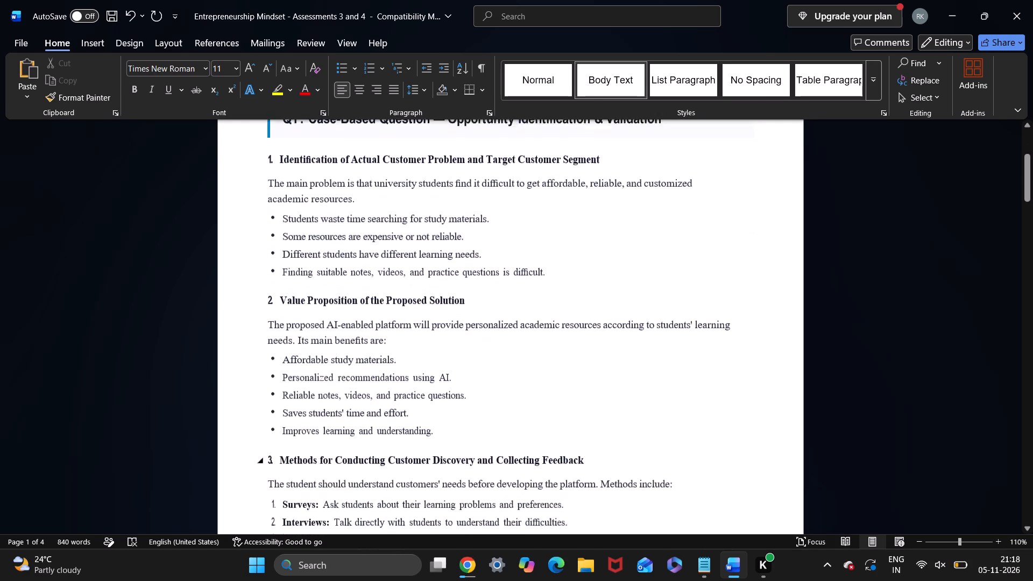
{"action": "scroll", "coordinate": [490, 430], "scroll_direction": "down", "scroll_amount": 1}
{"action": "scroll", "coordinate": [490, 430], "scroll_direction": "up", "scroll_amount": 1}
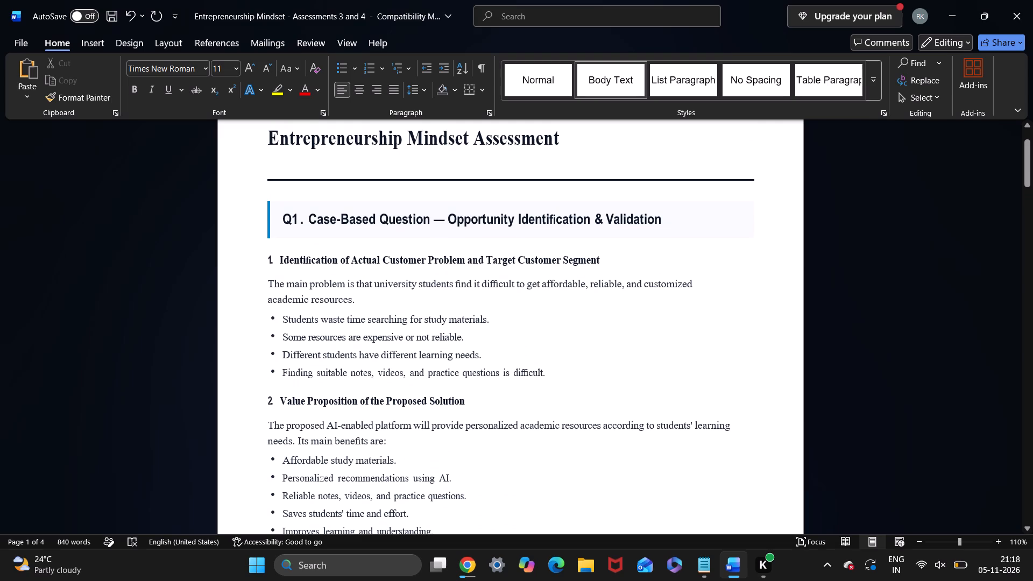
{"action": "left_click", "coordinate": [272, 217]}
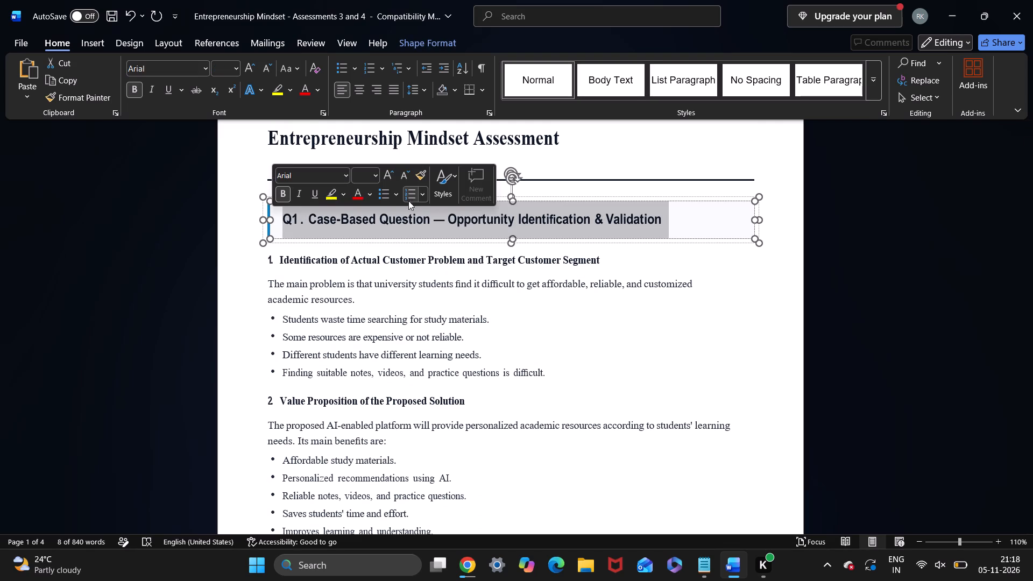
{"action": "left_click", "coordinate": [441, 406]}
{"action": "scroll", "coordinate": [441, 406], "scroll_direction": "down", "scroll_amount": 1}
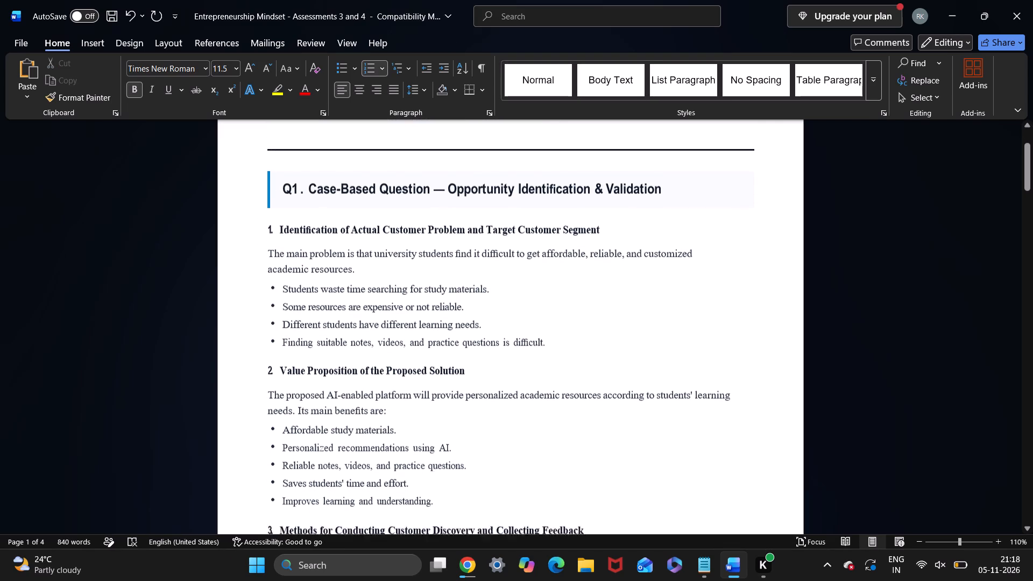
{"action": "scroll", "coordinate": [441, 406], "scroll_direction": "down", "scroll_amount": 3}
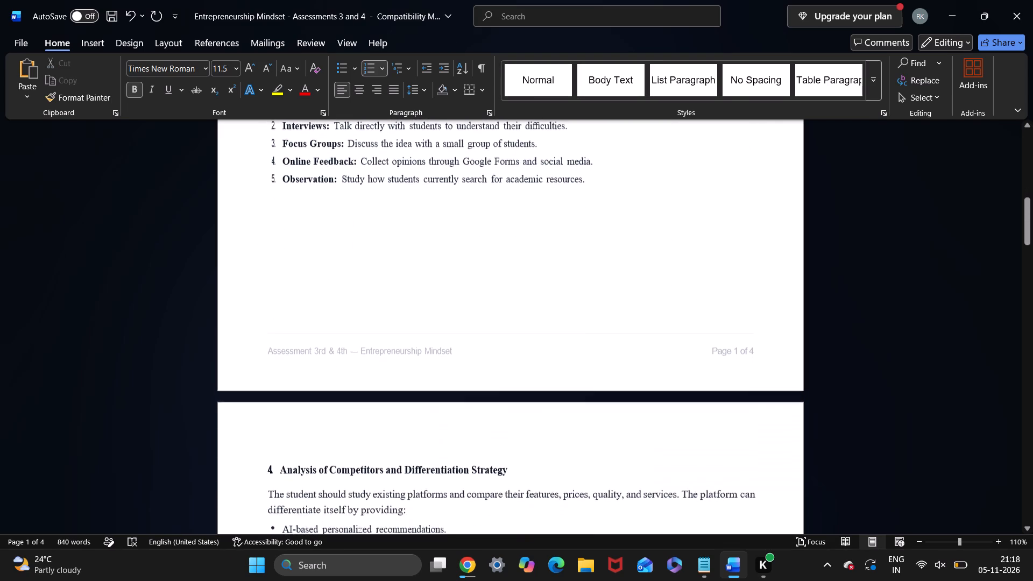
{"action": "scroll", "coordinate": [441, 406], "scroll_direction": "down", "scroll_amount": 3}
{"action": "scroll", "coordinate": [441, 406], "scroll_direction": "right", "scroll_amount": 1}
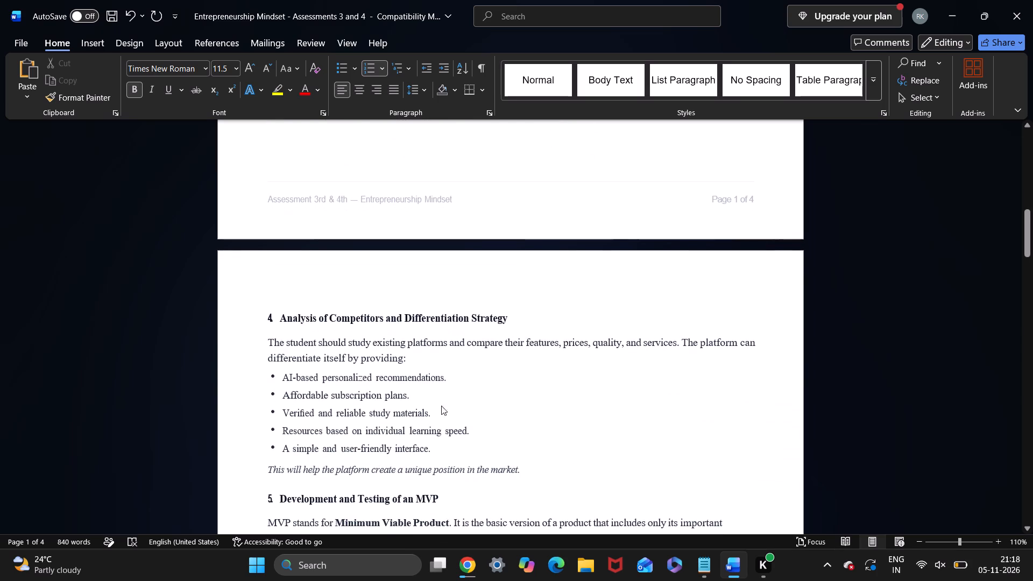
{"action": "scroll", "coordinate": [441, 406], "scroll_direction": "right", "scroll_amount": 1}
{"action": "scroll", "coordinate": [441, 406], "scroll_direction": "down", "scroll_amount": 2}
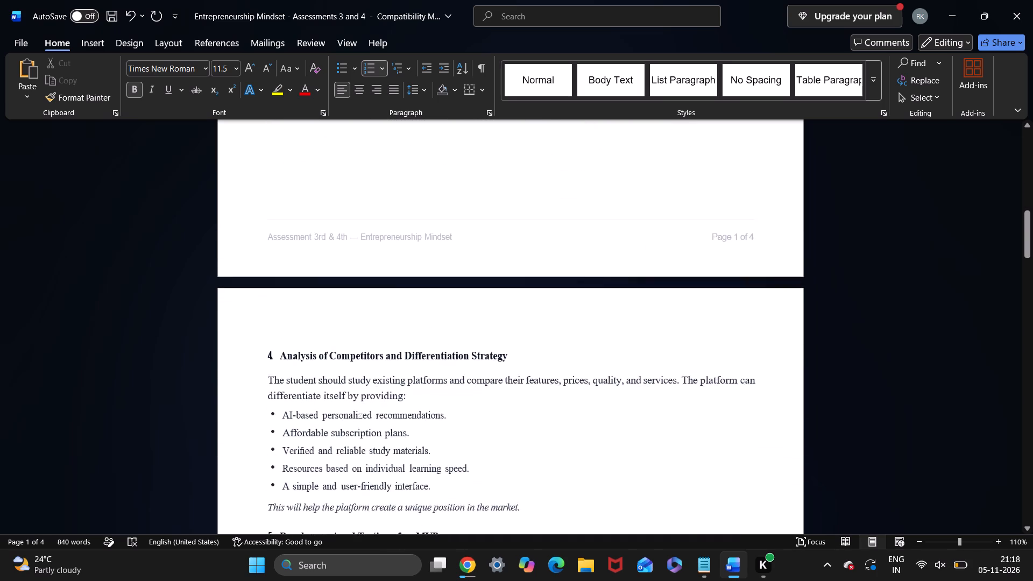
{"action": "scroll", "coordinate": [441, 406], "scroll_direction": "down", "scroll_amount": 4}
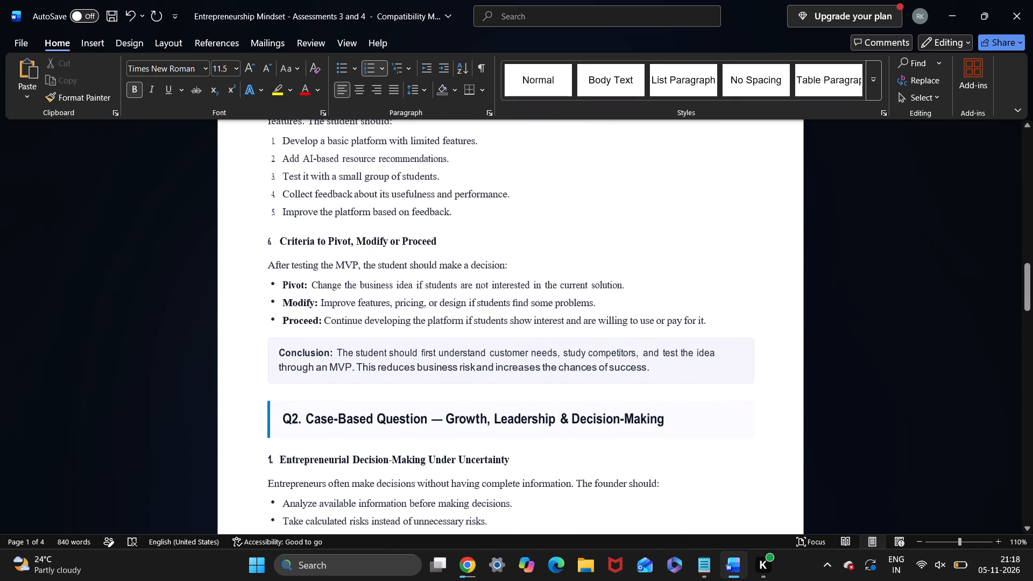
{"action": "scroll", "coordinate": [441, 406], "scroll_direction": "down", "scroll_amount": 3}
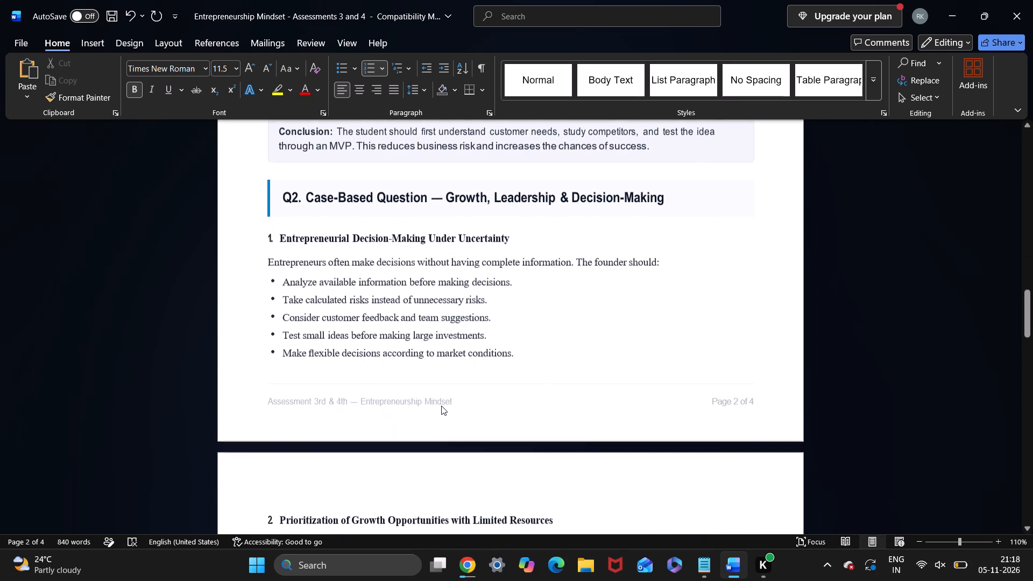
{"action": "scroll", "coordinate": [441, 406], "scroll_direction": "down", "scroll_amount": 4}
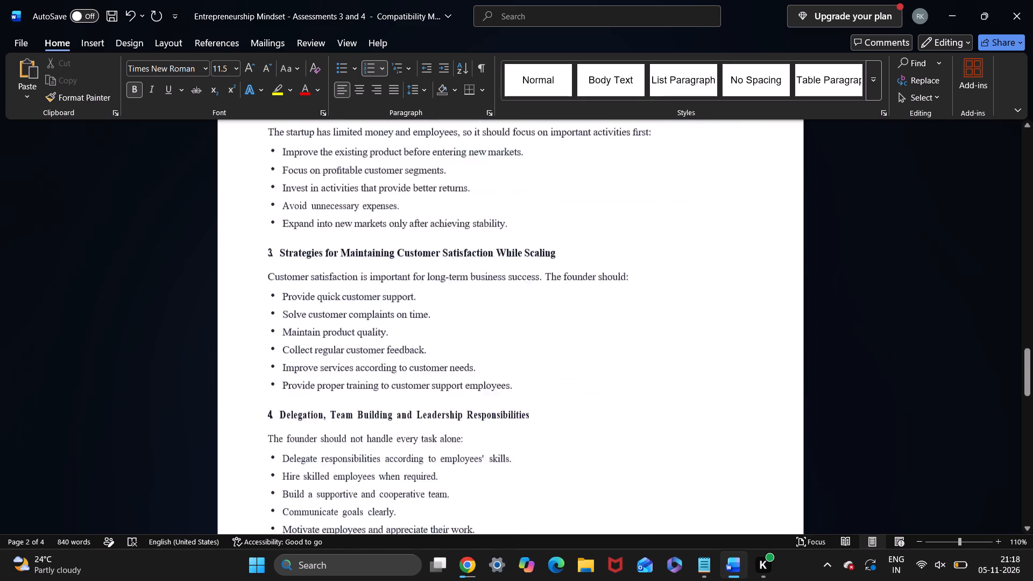
{"action": "scroll", "coordinate": [441, 406], "scroll_direction": "down", "scroll_amount": 5}
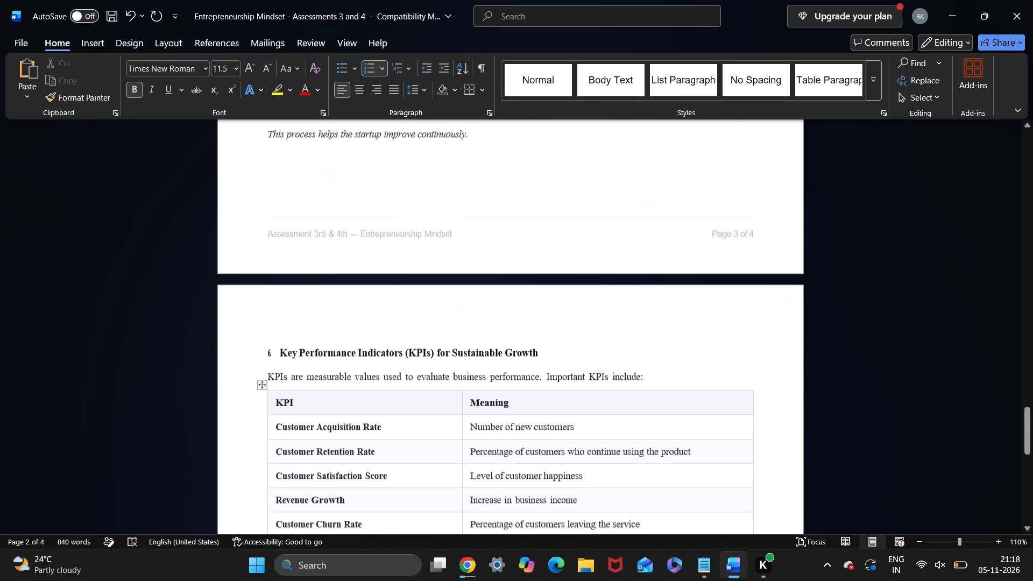
{"action": "scroll", "coordinate": [441, 406], "scroll_direction": "down", "scroll_amount": 4}
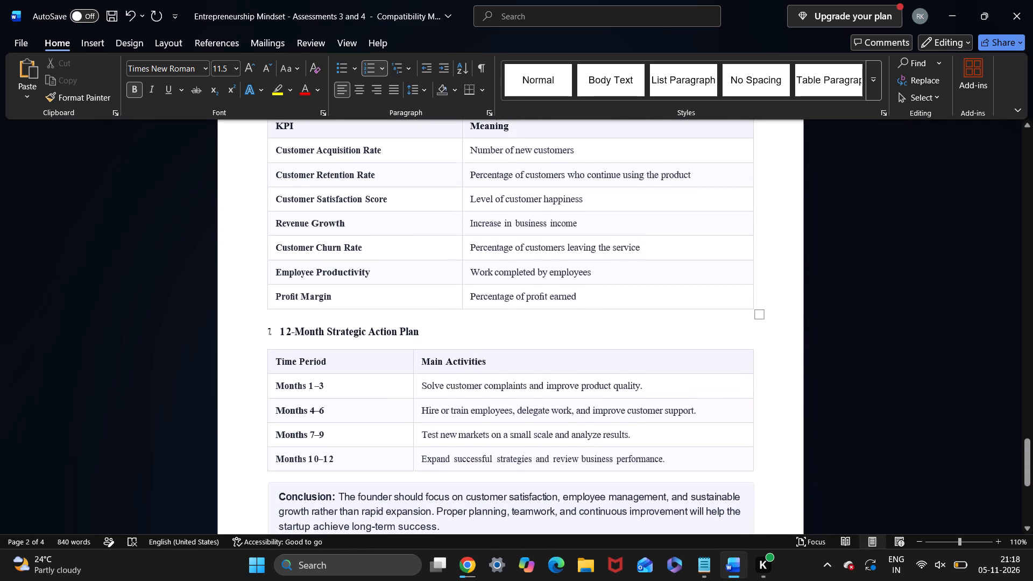
{"action": "scroll", "coordinate": [441, 406], "scroll_direction": "down", "scroll_amount": 4}
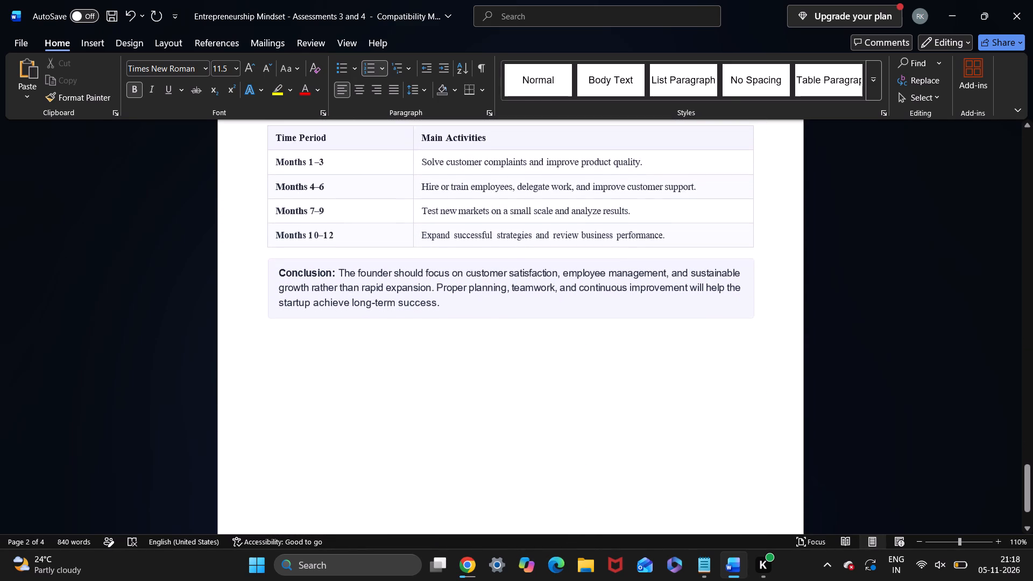
{"action": "scroll", "coordinate": [441, 406], "scroll_direction": "up", "scroll_amount": 19}
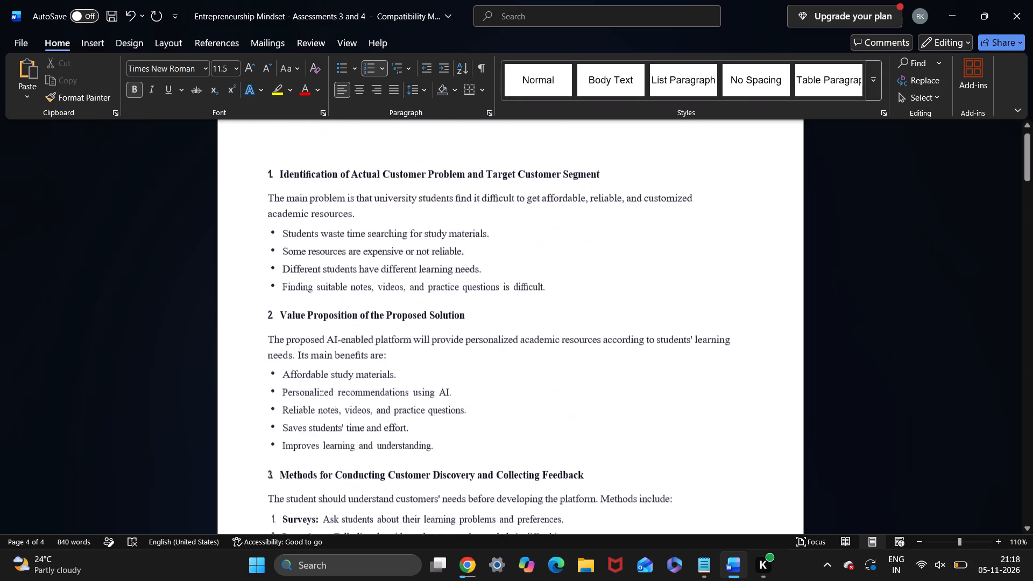
{"action": "scroll", "coordinate": [441, 406], "scroll_direction": "up", "scroll_amount": 2}
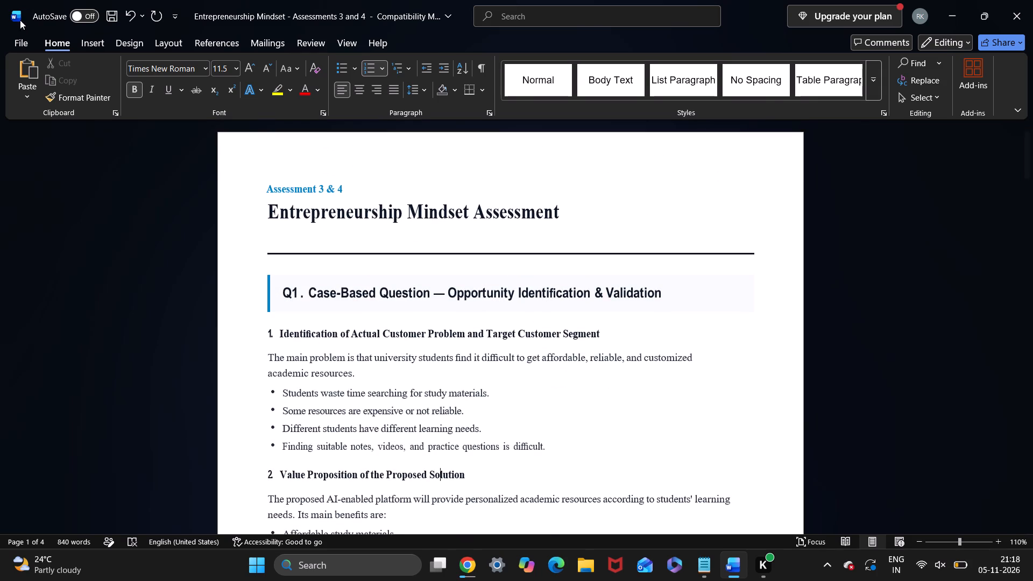
Open the recent document DBMS_Rakhi 1 from Downloads.
{"action": "left_click", "coordinate": [21, 51]}
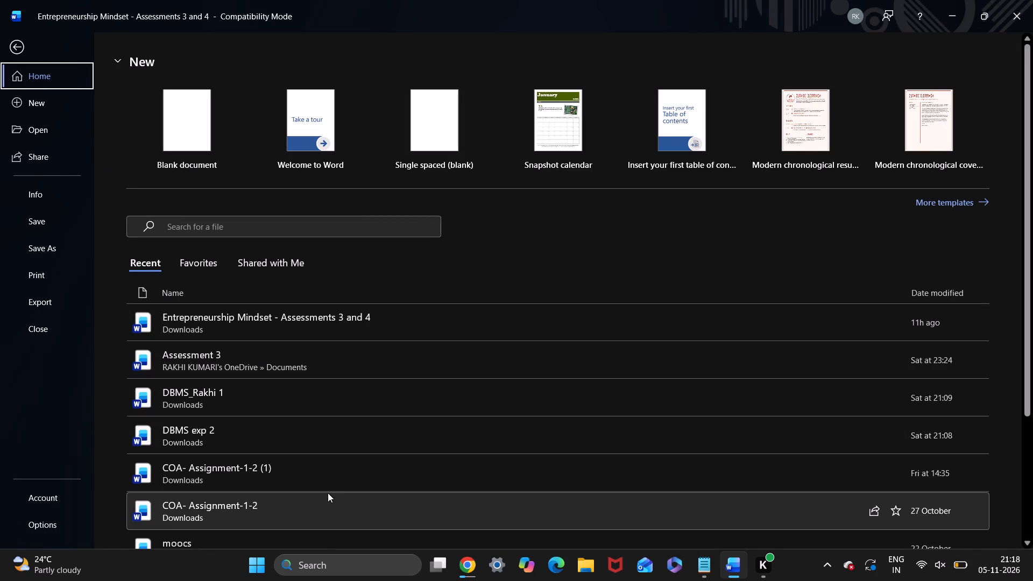
{"action": "left_click", "coordinate": [327, 384]}
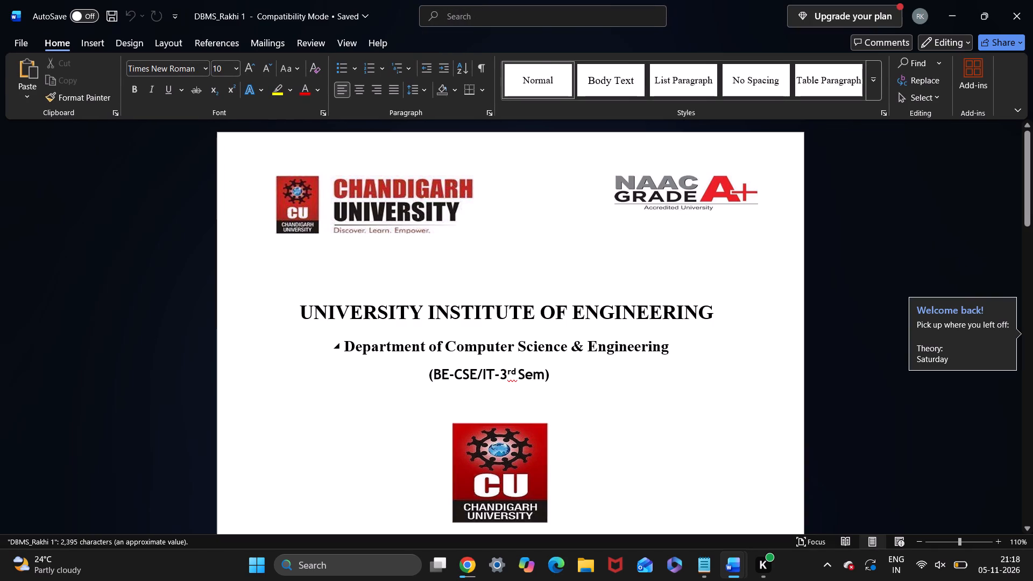
Copy the entire cover page content, from the university logo banner down through the Section line.
{"action": "left_click_drag", "start_coordinate": [266, 165], "coordinate": [560, 458]}
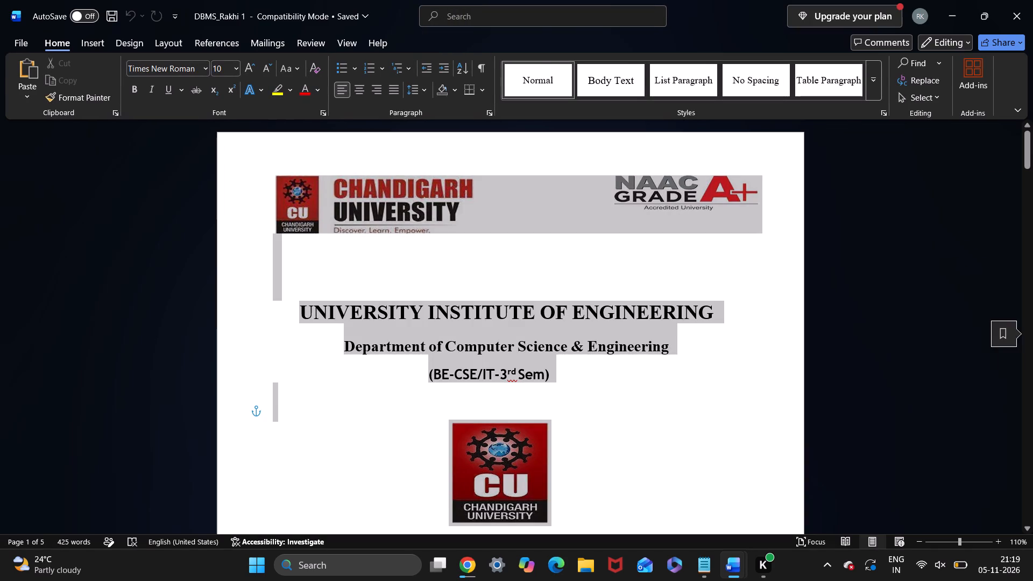
{"action": "left_click_drag", "start_coordinate": [560, 458], "coordinate": [632, 544]}
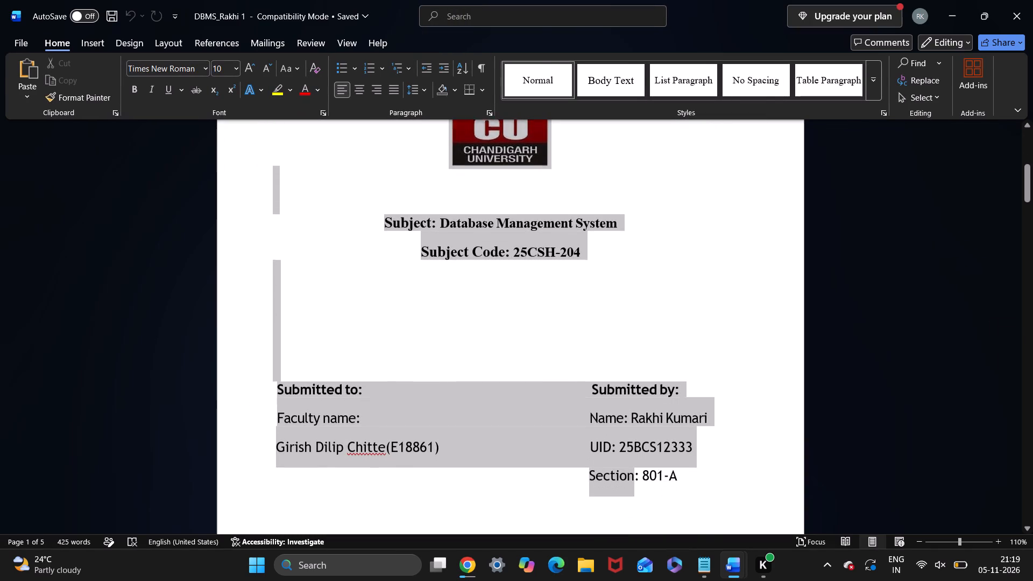
{"action": "left_click_drag", "start_coordinate": [632, 544], "coordinate": [716, 448]}
{"action": "key", "text": "ctrl+c"}
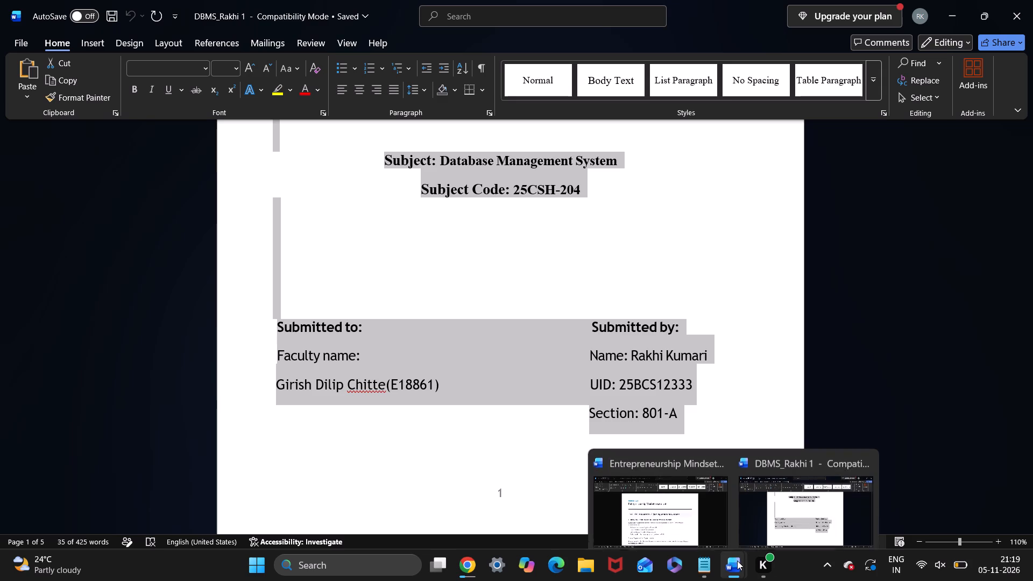
In the Entrepreneurship Mindset document, paste the copied cover page on a new line above the "Assessment 3 & 4" line.
{"action": "left_click", "coordinate": [683, 502]}
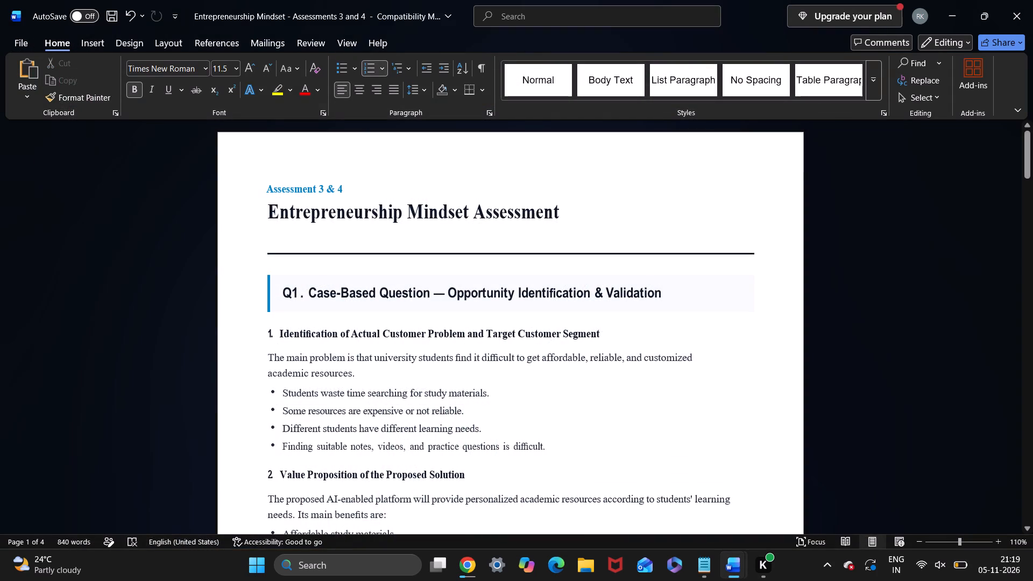
{"action": "left_click", "coordinate": [298, 158]}
{"action": "left_click", "coordinate": [267, 185]}
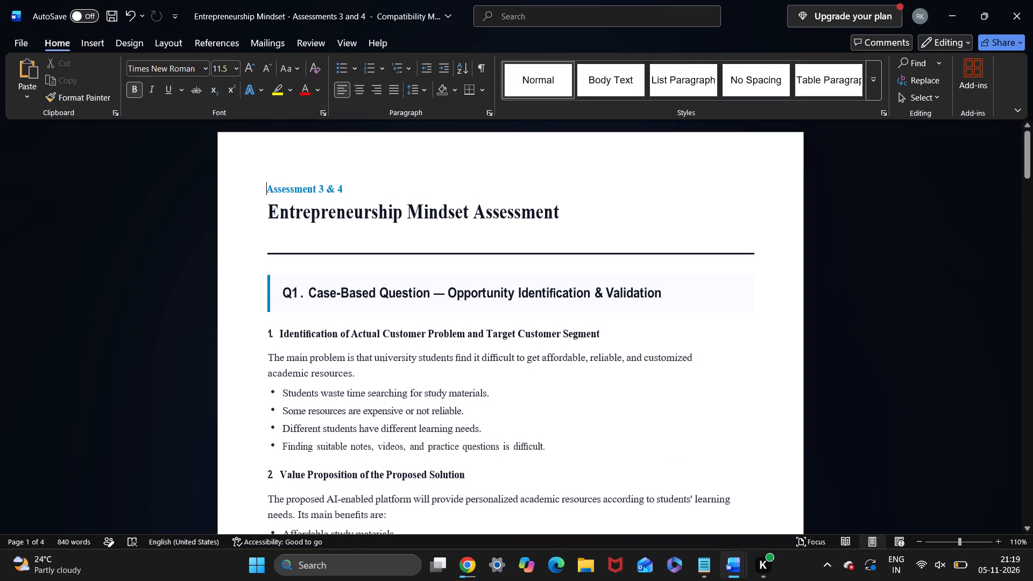
{"action": "key", "text": "Return"}
{"action": "key", "text": "ctrl+v"}
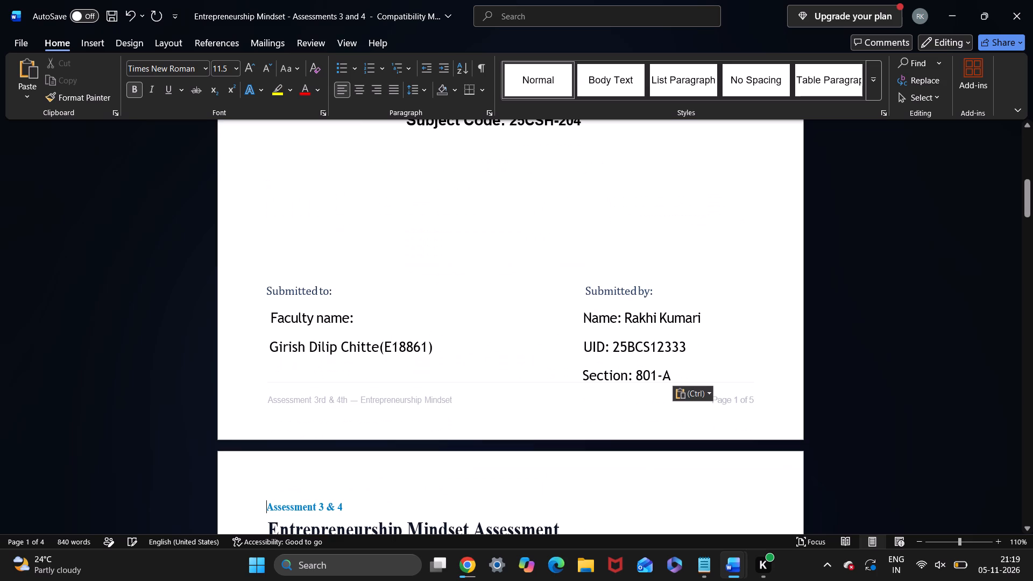
Center the "UNIVERSITY INSTITUTE OF ENGINEERING" heading on the pasted cover page.
{"action": "scroll", "coordinate": [361, 264], "scroll_direction": "up", "scroll_amount": 2}
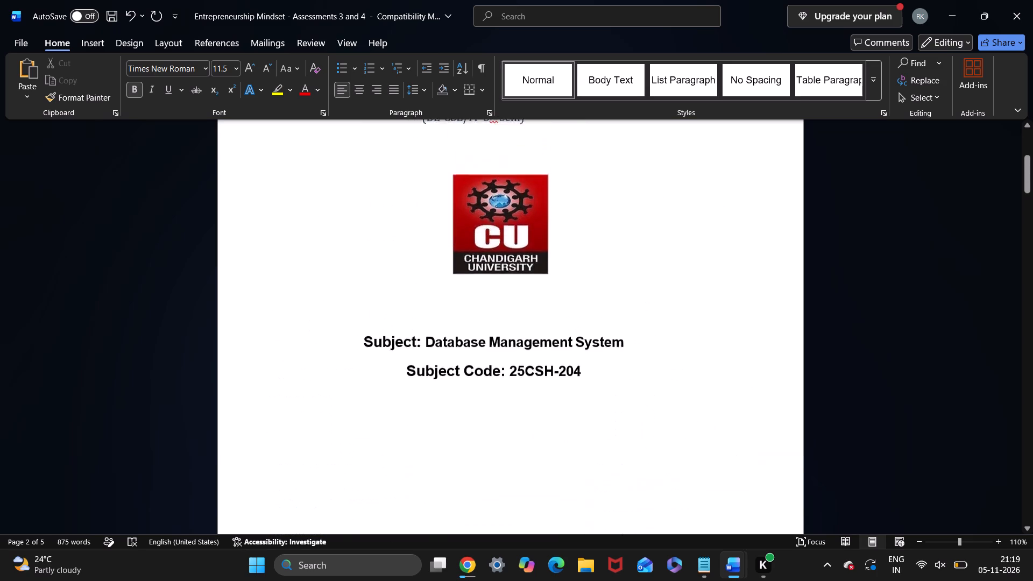
{"action": "scroll", "coordinate": [361, 264], "scroll_direction": "up", "scroll_amount": 2}
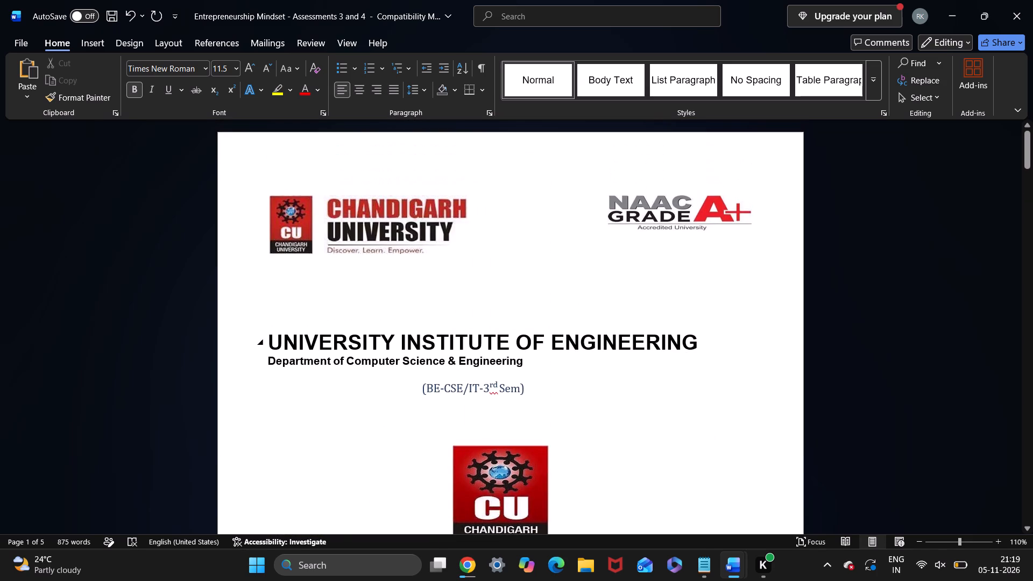
{"action": "left_click", "coordinate": [370, 336]}
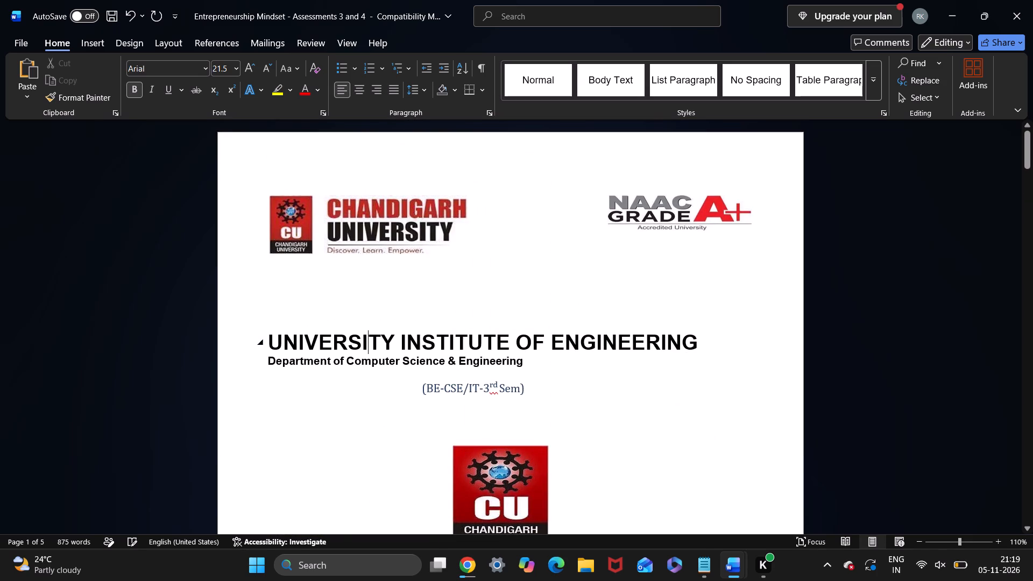
{"action": "left_click_drag", "start_coordinate": [268, 338], "coordinate": [670, 345]}
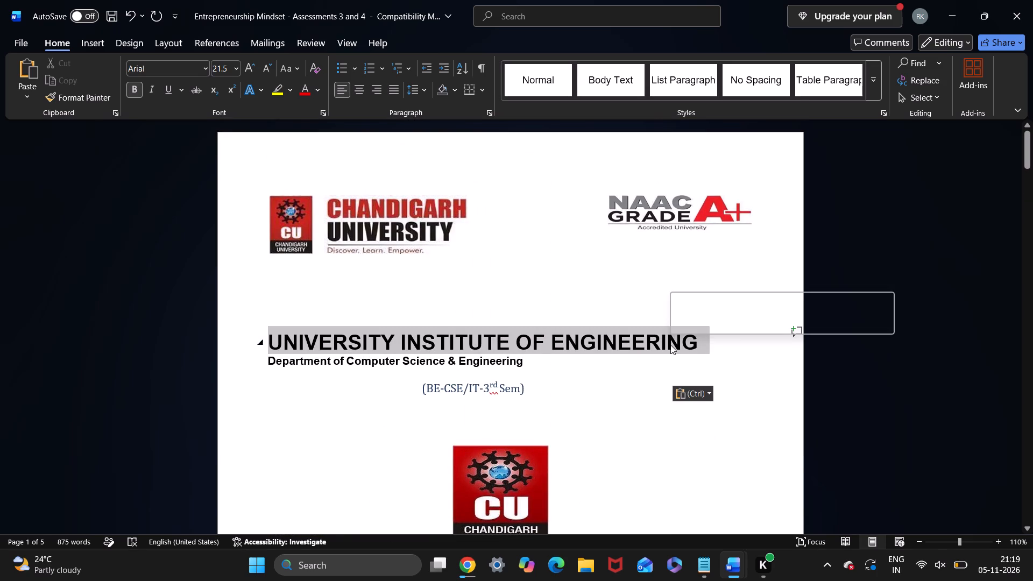
{"action": "left_click", "coordinate": [362, 91]}
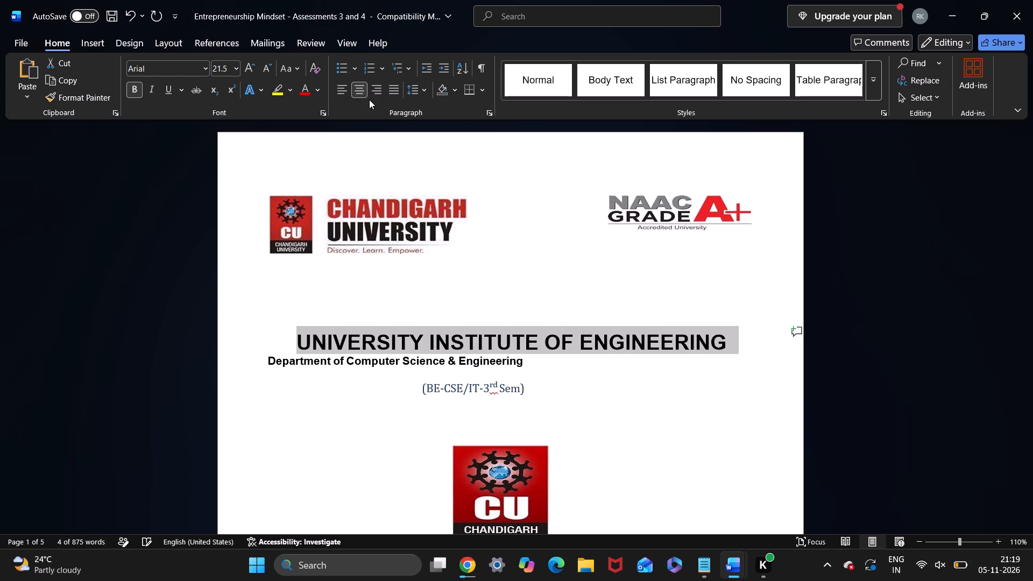
{"action": "left_click", "coordinate": [562, 279]}
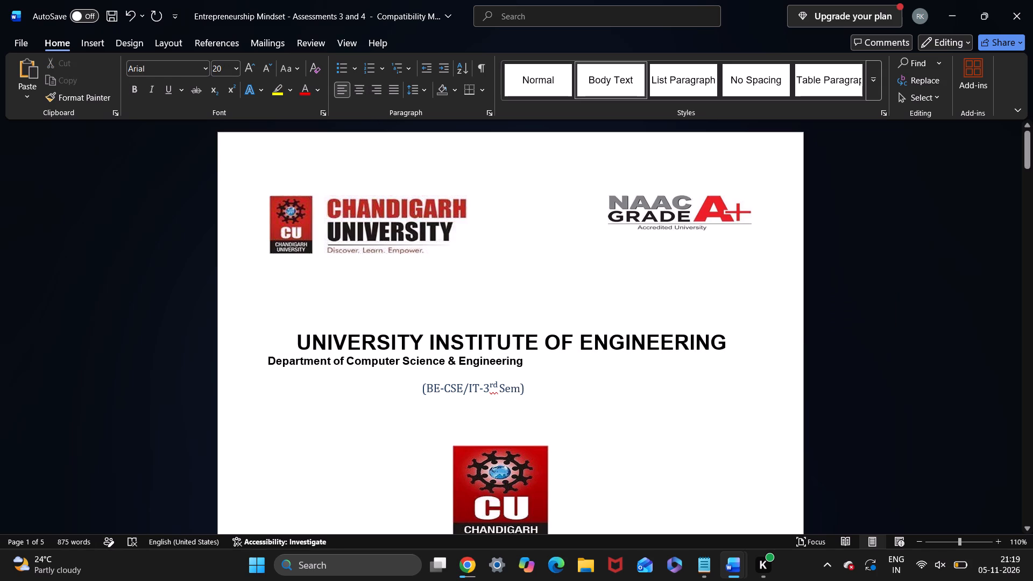
Center the "Department of Computer Science & Engineering" line on the cover page.
{"action": "left_click_drag", "start_coordinate": [270, 362], "coordinate": [506, 386]}
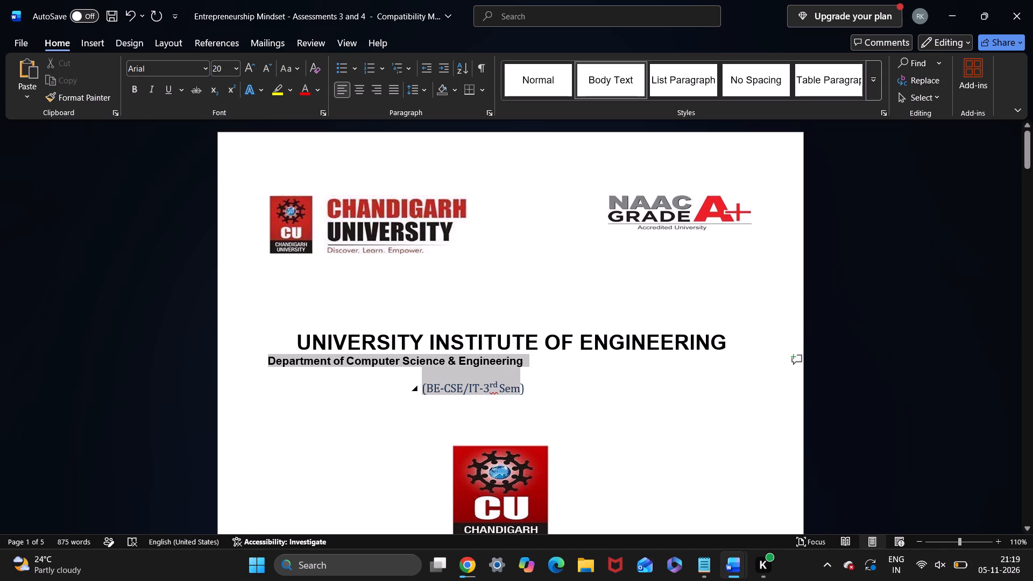
{"action": "left_click_drag", "start_coordinate": [506, 386], "coordinate": [528, 361]}
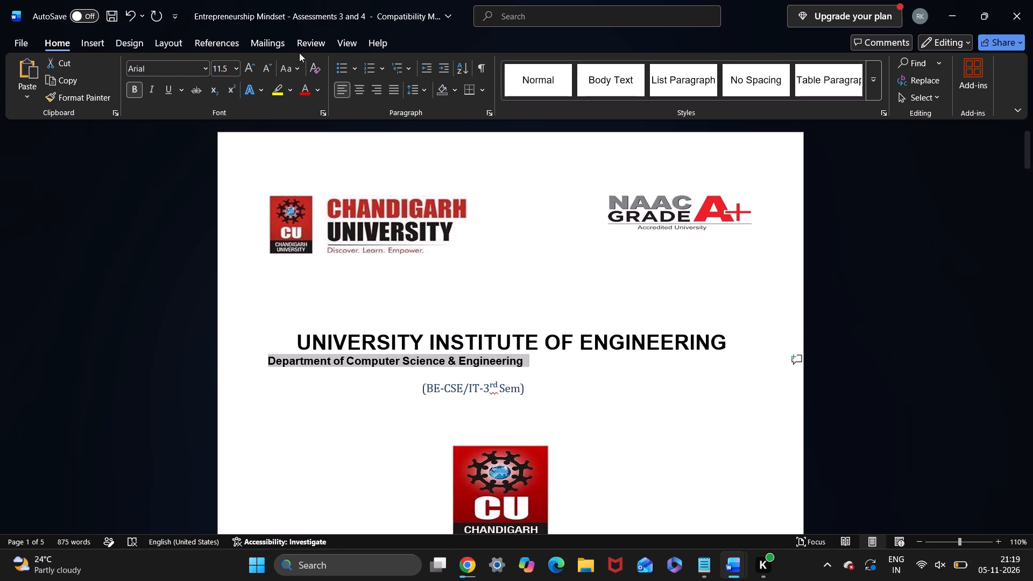
{"action": "left_click", "coordinate": [361, 94]}
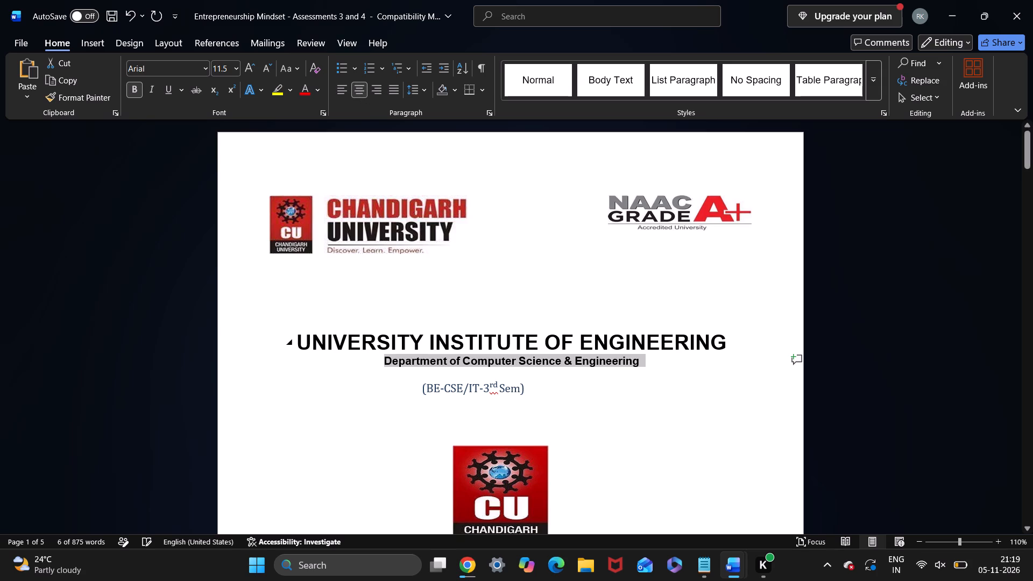
{"action": "left_click", "coordinate": [545, 349]}
Delete the extra blank line above the "UNIVERSITY INSTITUTE OF ENGINEERING" heading.
{"action": "left_click", "coordinate": [399, 296]}
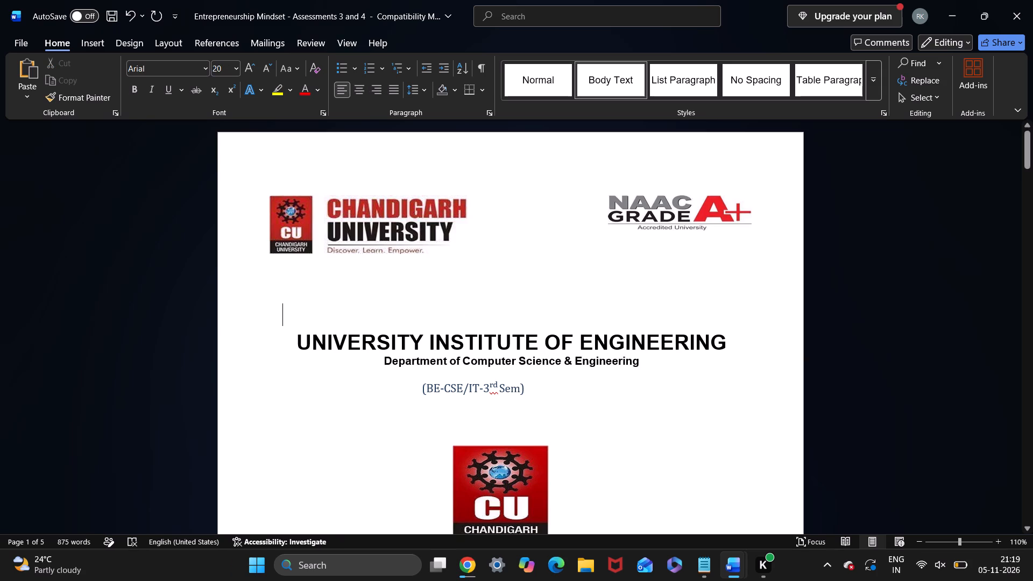
{"action": "key", "text": "BackSpace"}
{"action": "key", "text": "BackSpace"}
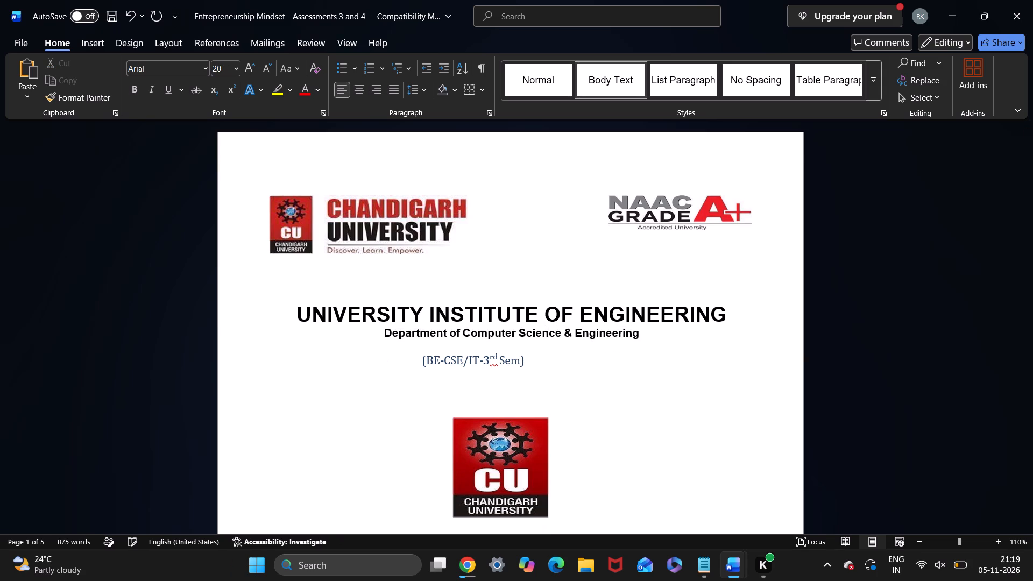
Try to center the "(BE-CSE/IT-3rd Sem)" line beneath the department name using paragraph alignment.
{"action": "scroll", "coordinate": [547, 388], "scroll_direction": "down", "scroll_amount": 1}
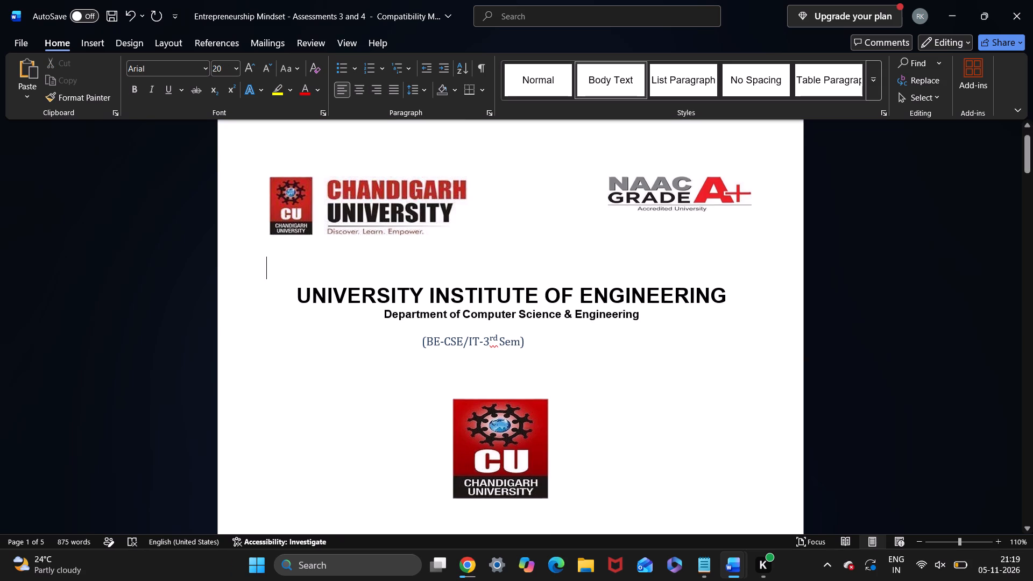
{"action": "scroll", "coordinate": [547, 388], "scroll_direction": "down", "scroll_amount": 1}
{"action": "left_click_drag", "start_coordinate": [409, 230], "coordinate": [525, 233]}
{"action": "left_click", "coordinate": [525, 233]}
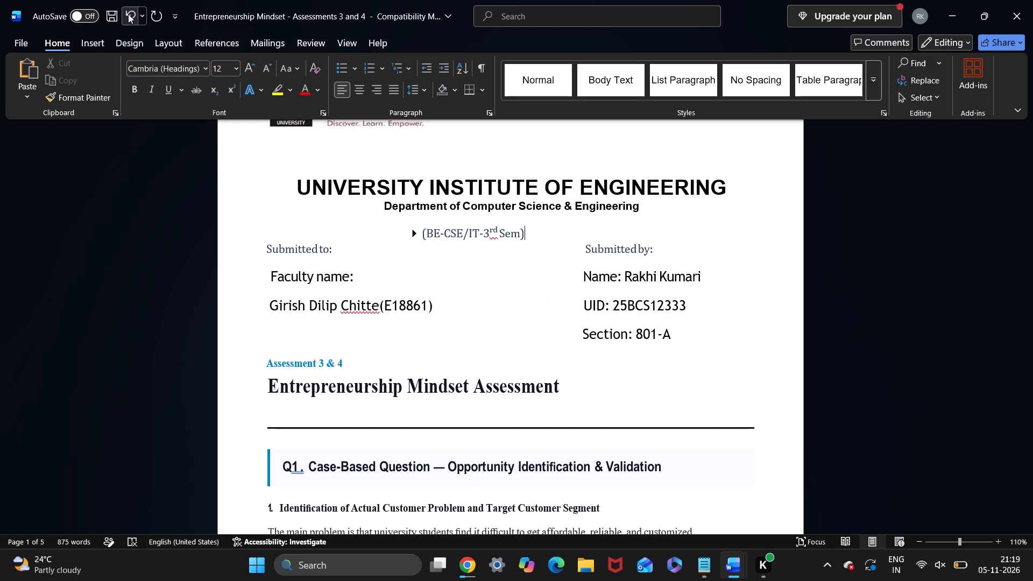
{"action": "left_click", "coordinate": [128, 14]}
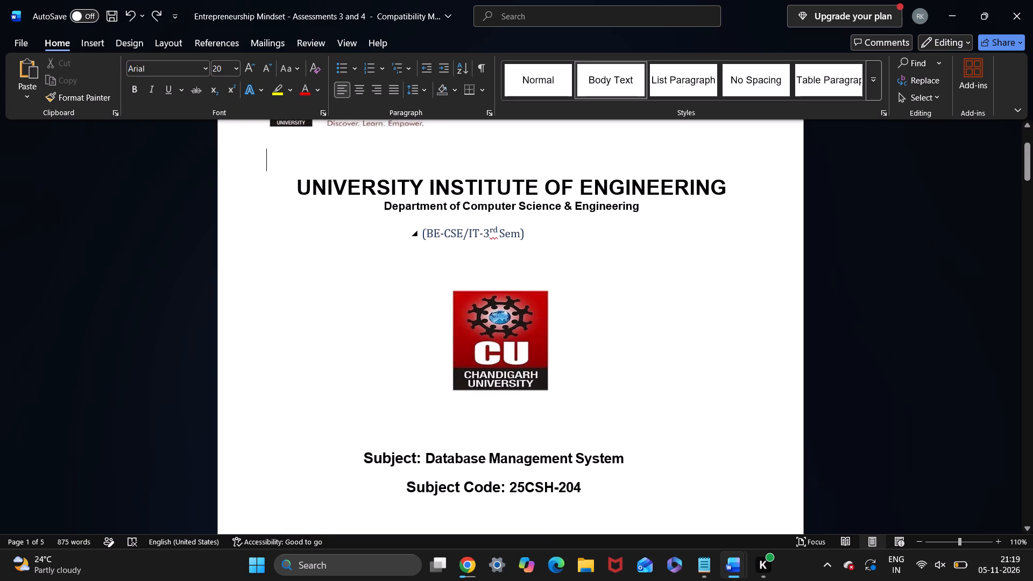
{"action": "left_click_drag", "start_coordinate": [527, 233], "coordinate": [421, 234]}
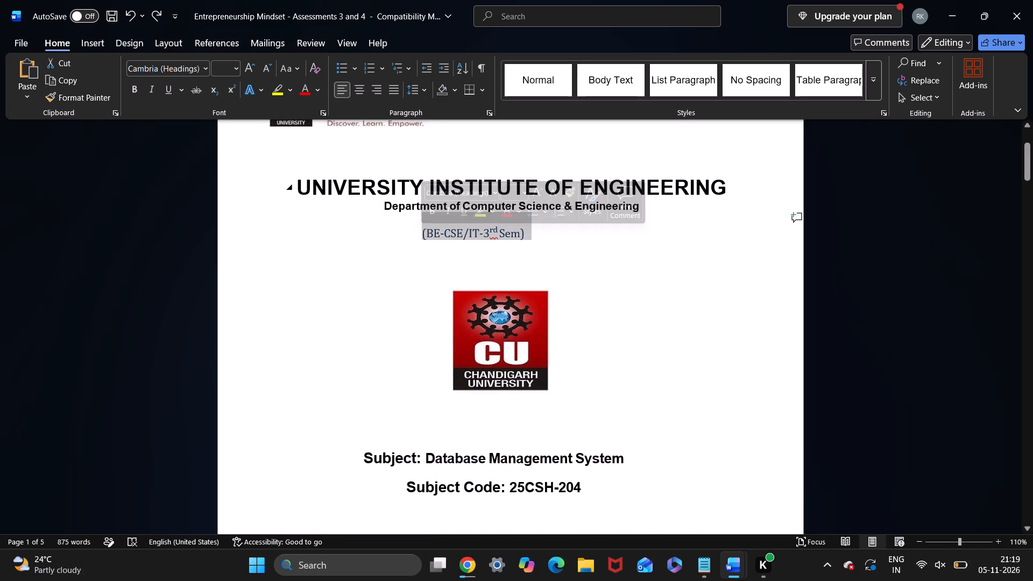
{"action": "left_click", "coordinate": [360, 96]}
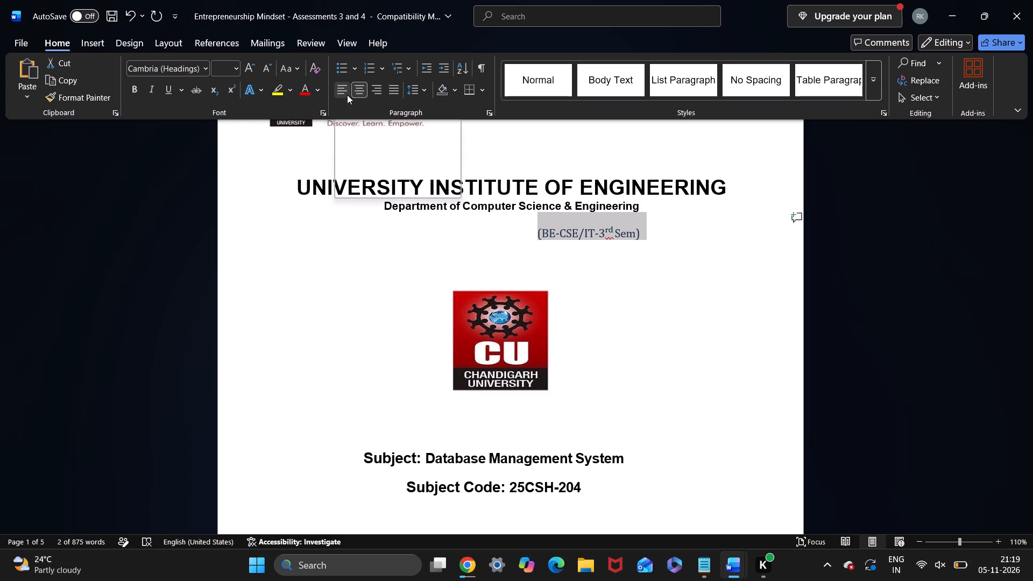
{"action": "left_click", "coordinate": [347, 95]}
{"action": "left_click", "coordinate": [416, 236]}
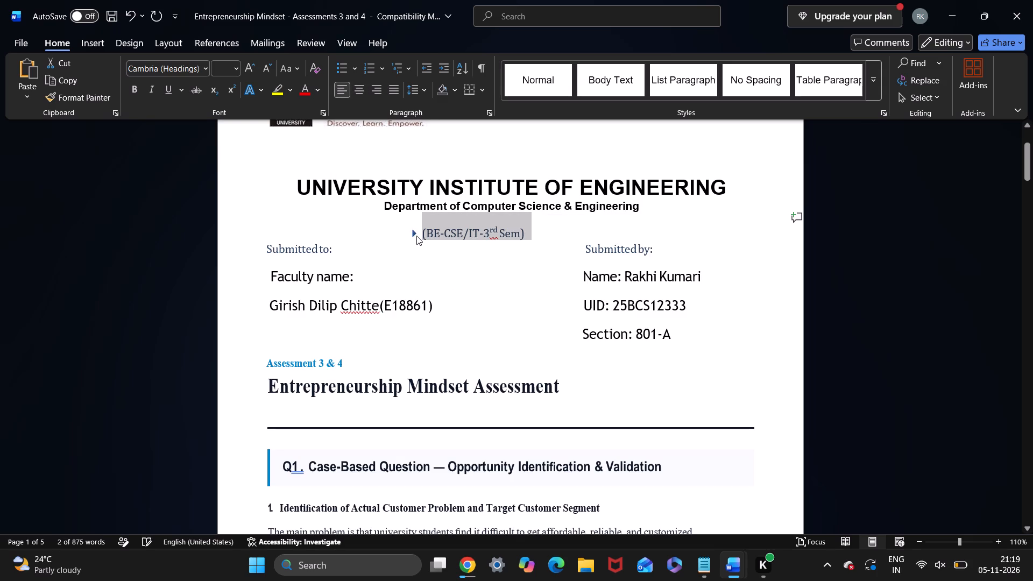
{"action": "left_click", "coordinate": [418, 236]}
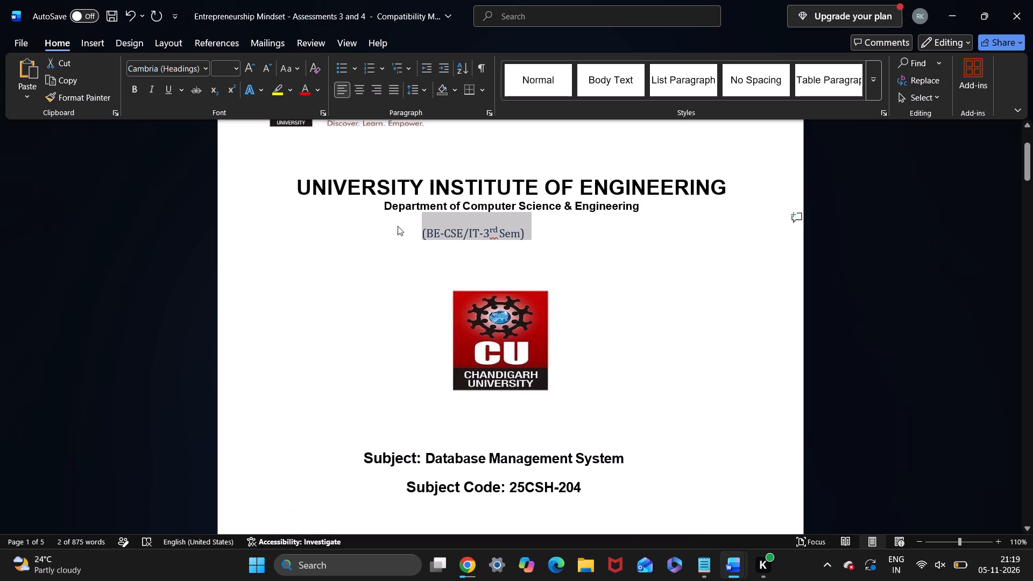
Insert leading spaces before "(BE-CSE/IT-3rd Sem)" so it sits centered beneath the department line.
{"action": "left_click", "coordinate": [386, 226]}
{"action": "key", "text": "space"}
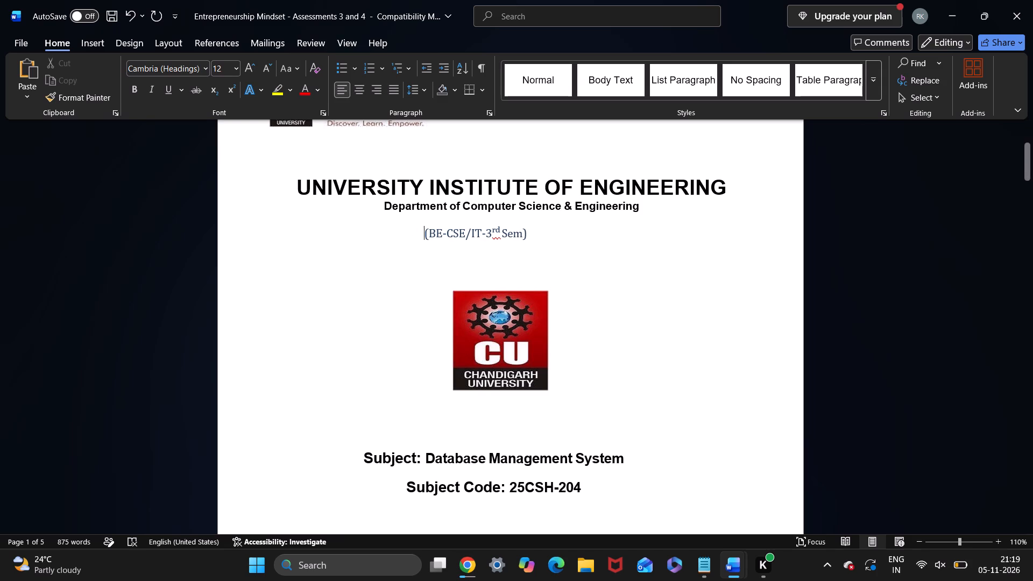
{"action": "key", "text": "space"}
{"action": "key", "text": "space"}
{"action": "key", "text": "space"}
{"action": "key", "text": "space"}
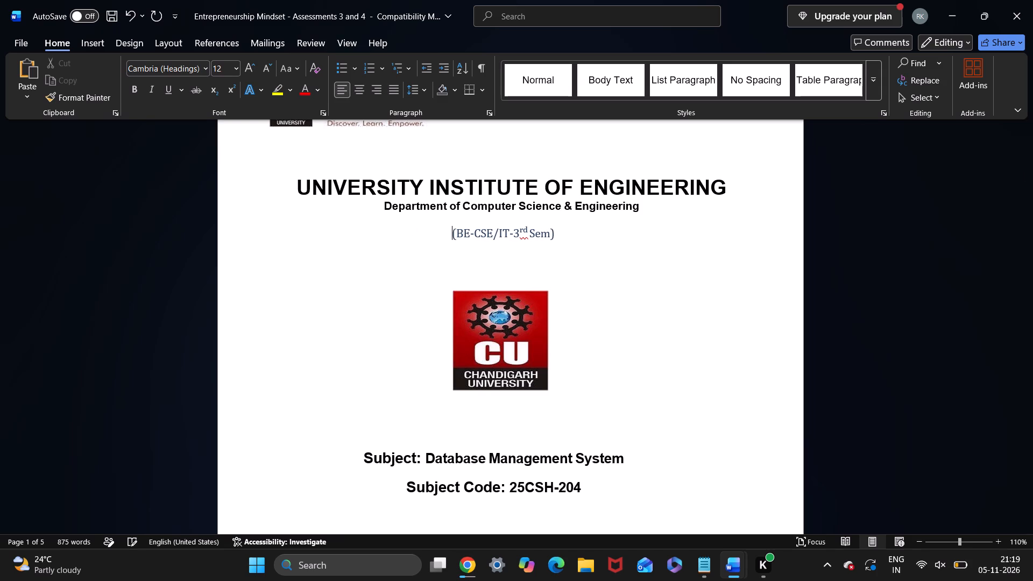
{"action": "key", "text": "space"}
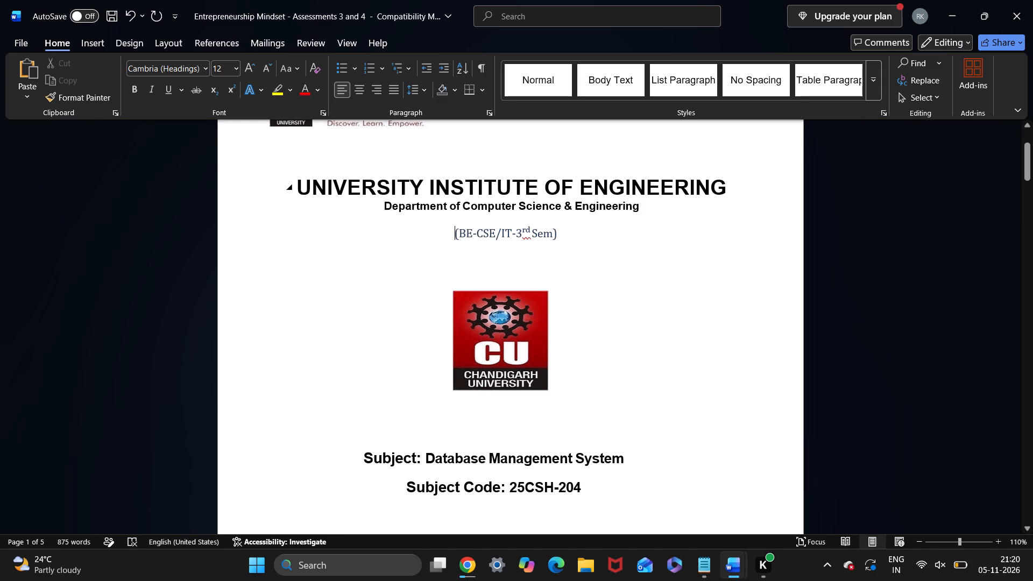
Set the line spacing of the university institute heading and the department line to 1.5.
{"action": "left_click_drag", "start_coordinate": [298, 190], "coordinate": [649, 204]}
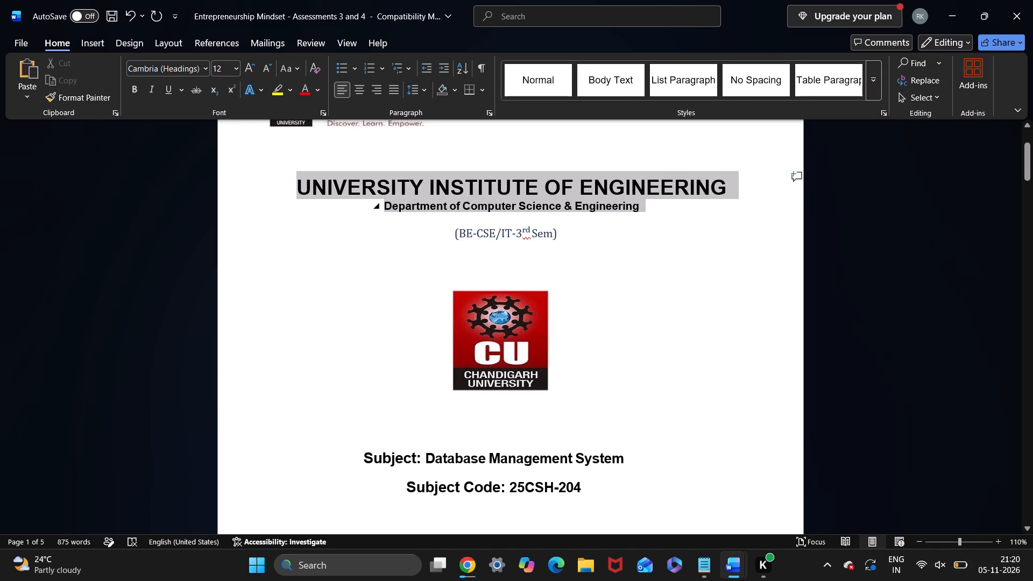
{"action": "left_click_drag", "start_coordinate": [649, 204], "coordinate": [645, 209]}
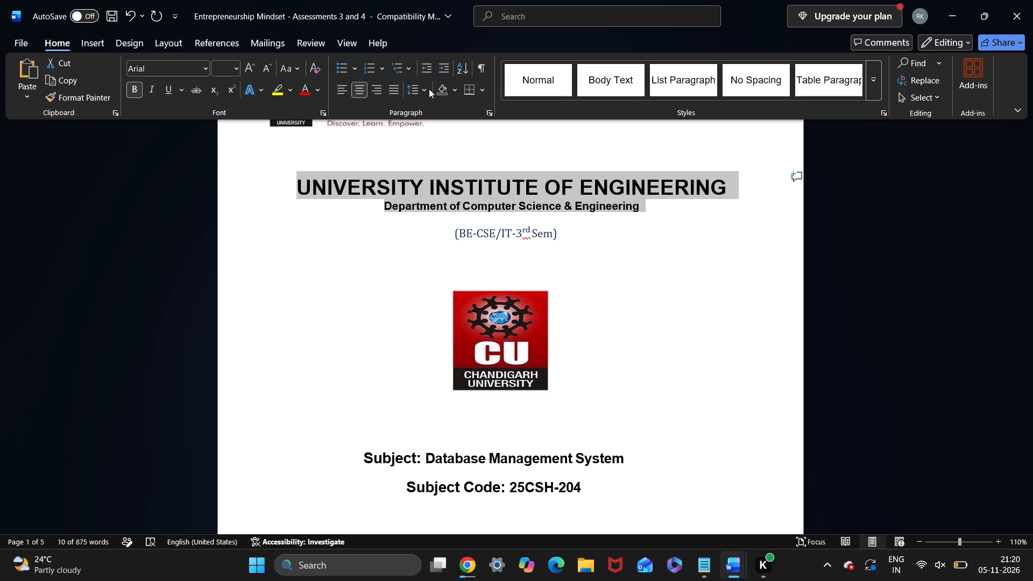
{"action": "left_click", "coordinate": [423, 89]}
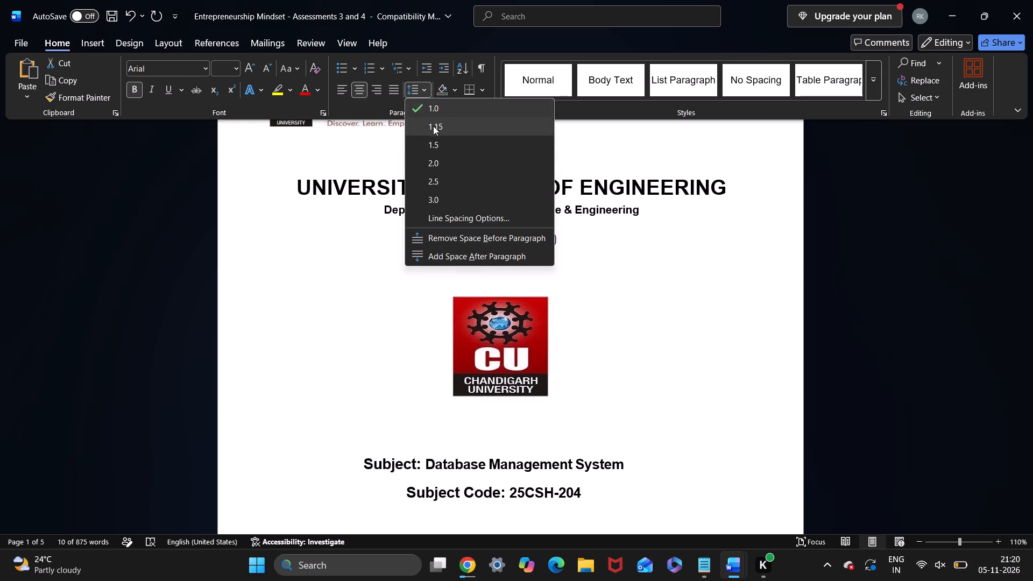
{"action": "left_click", "coordinate": [436, 145]}
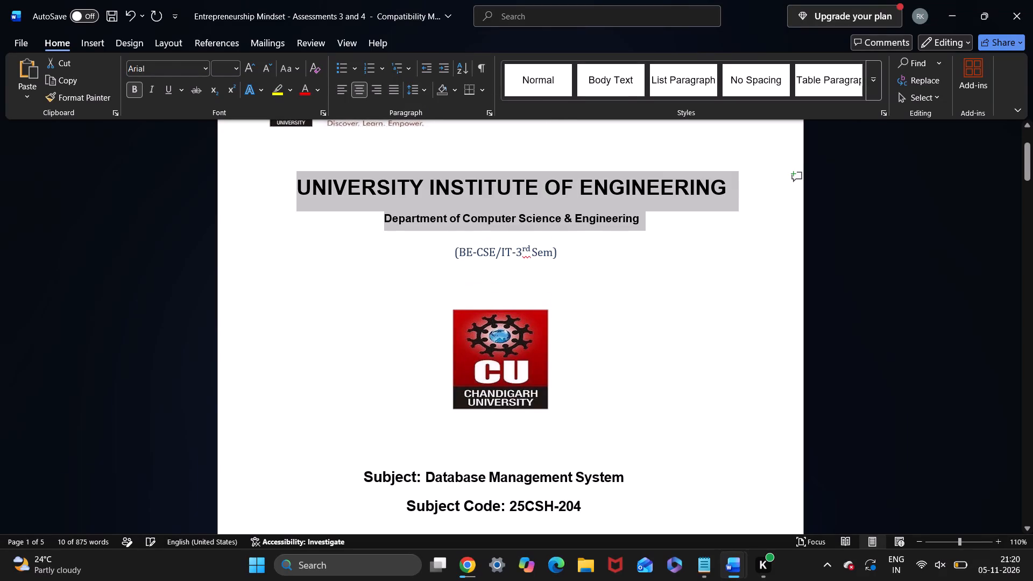
{"action": "left_click", "coordinate": [576, 289]}
Change the font color of the "(BE-CSE/IT-3rd Sem)" line to black.
{"action": "scroll", "coordinate": [576, 289], "scroll_direction": "up", "scroll_amount": 1}
{"action": "left_click_drag", "start_coordinate": [565, 381], "coordinate": [440, 386]}
{"action": "left_click", "coordinate": [570, 392]}
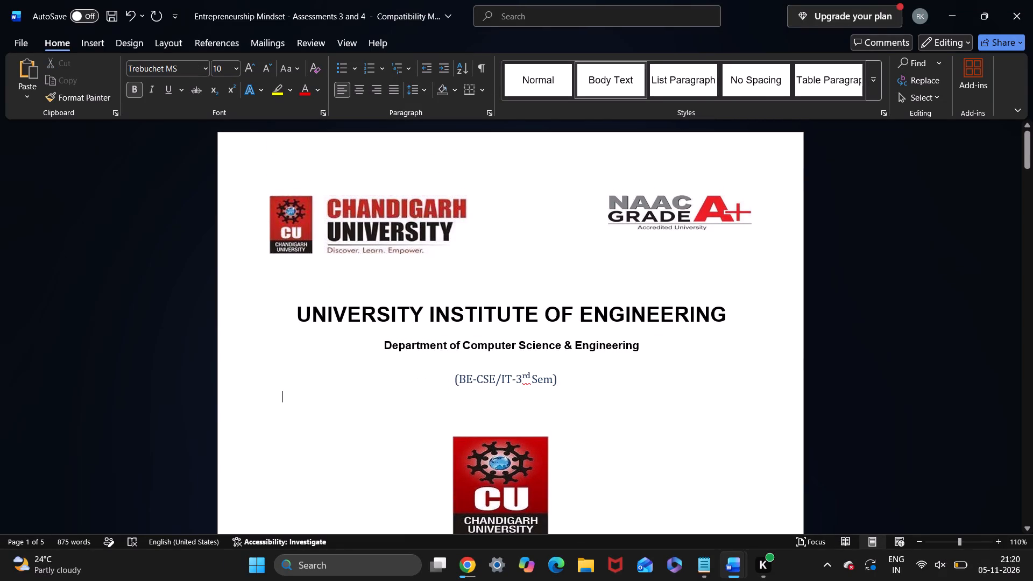
{"action": "left_click_drag", "start_coordinate": [564, 371], "coordinate": [457, 378]}
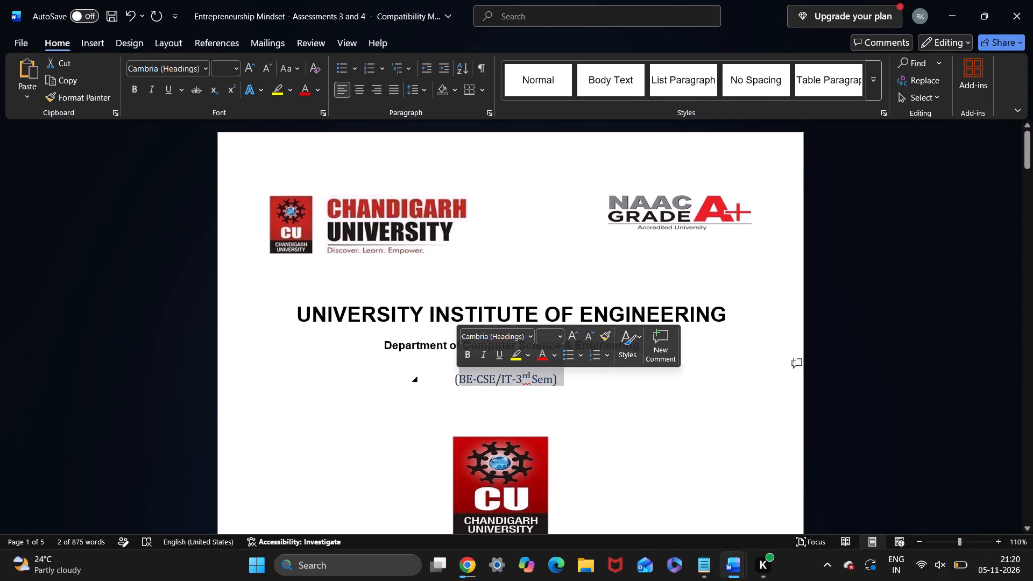
{"action": "left_click_drag", "start_coordinate": [452, 378], "coordinate": [570, 377]}
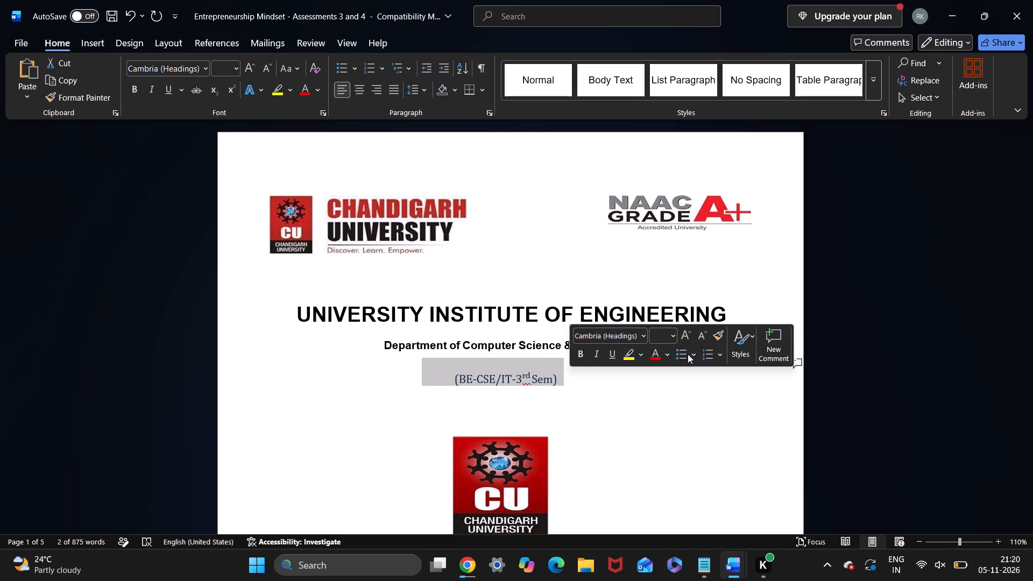
{"action": "left_click", "coordinate": [669, 357]}
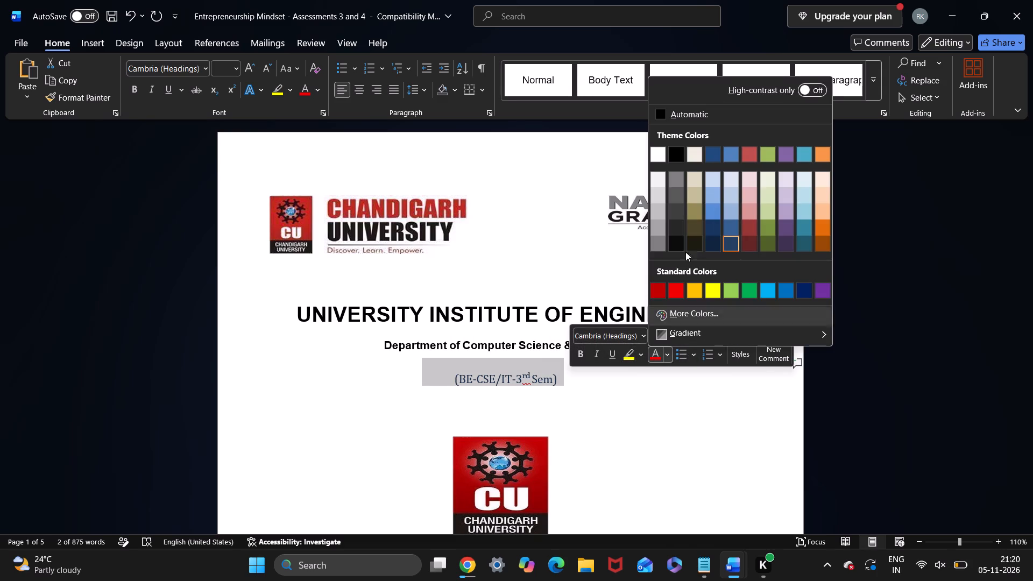
{"action": "left_click", "coordinate": [670, 159]}
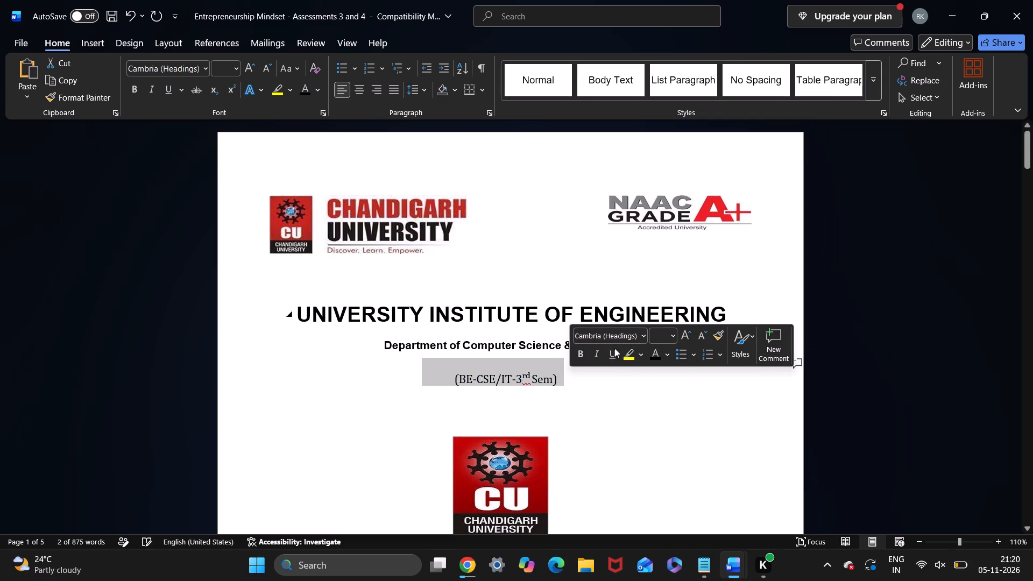
{"action": "left_click", "coordinate": [622, 410]}
Delete "Database Management System" from the cover page's Subject line, keeping the "Subject:" label.
{"action": "scroll", "coordinate": [622, 410], "scroll_direction": "down", "scroll_amount": 2}
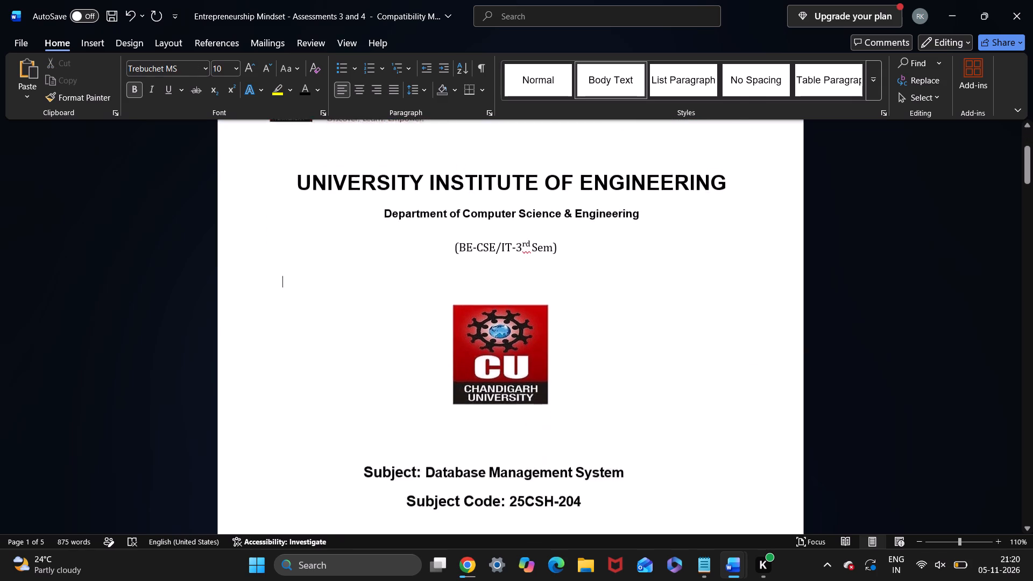
{"action": "scroll", "coordinate": [622, 410], "scroll_direction": "down", "scroll_amount": 1}
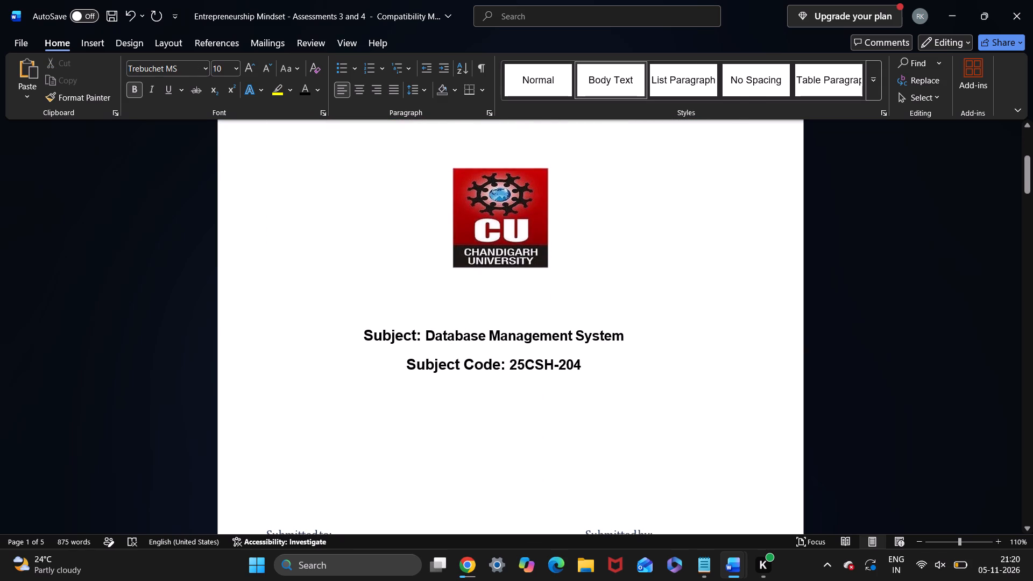
{"action": "left_click_drag", "start_coordinate": [365, 337], "coordinate": [634, 332]}
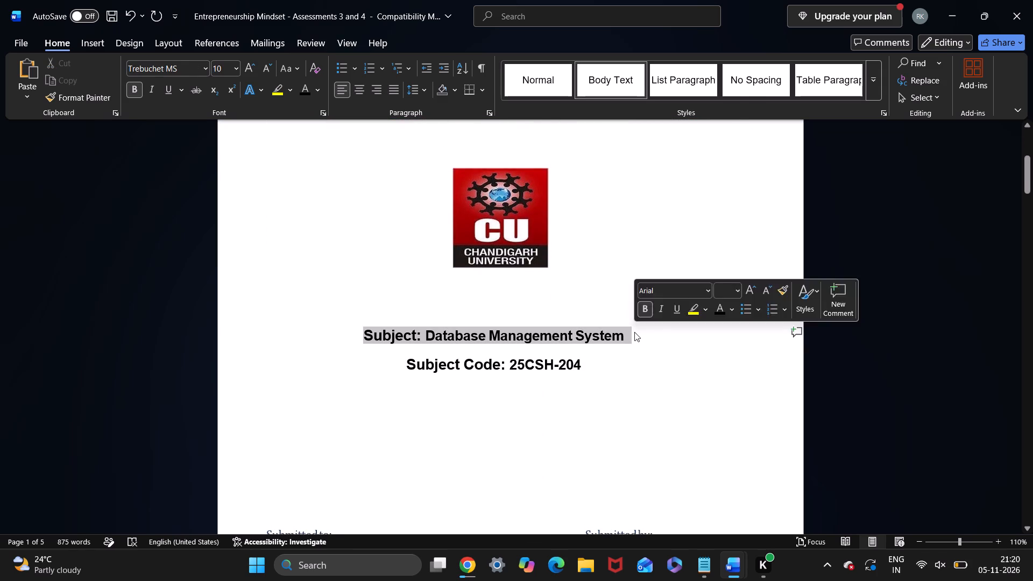
{"action": "left_click", "coordinate": [570, 292]}
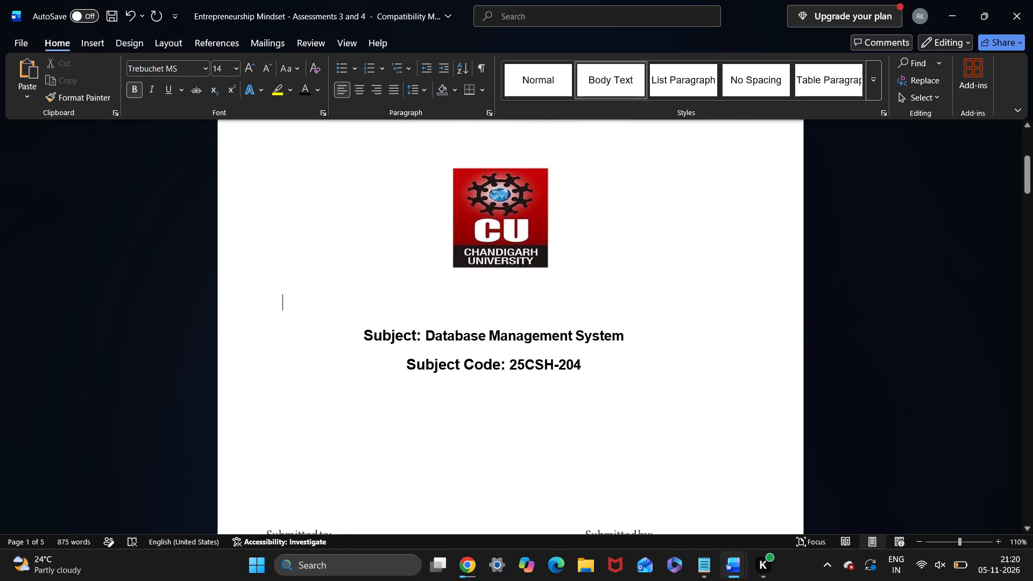
{"action": "left_click", "coordinate": [628, 337]}
{"action": "key", "text": "BackSpace"}
{"action": "key", "text": "BackSpace"}
{"action": "key", "text": "BackSpace"}
{"action": "key", "text": "BackSpace"}
{"action": "key", "text": "BackSpace"}
{"action": "key", "text": "BackSpace"}
{"action": "key", "text": "BackSpace"}
{"action": "key", "text": "BackSpace"}
{"action": "key", "text": "BackSpace"}
{"action": "key", "text": "BackSpace"}
{"action": "key", "text": "BackSpace"}
{"action": "key", "text": "BackSpace"}
{"action": "key", "text": "BackSpace"}
{"action": "key", "text": "BackSpace"}
{"action": "key", "text": "BackSpace"}
{"action": "key", "text": "BackSpace"}
{"action": "key", "text": "BackSpace"}
{"action": "key", "text": "BackSpace"}
{"action": "key", "text": "BackSpace"}
{"action": "key", "text": "BackSpace"}
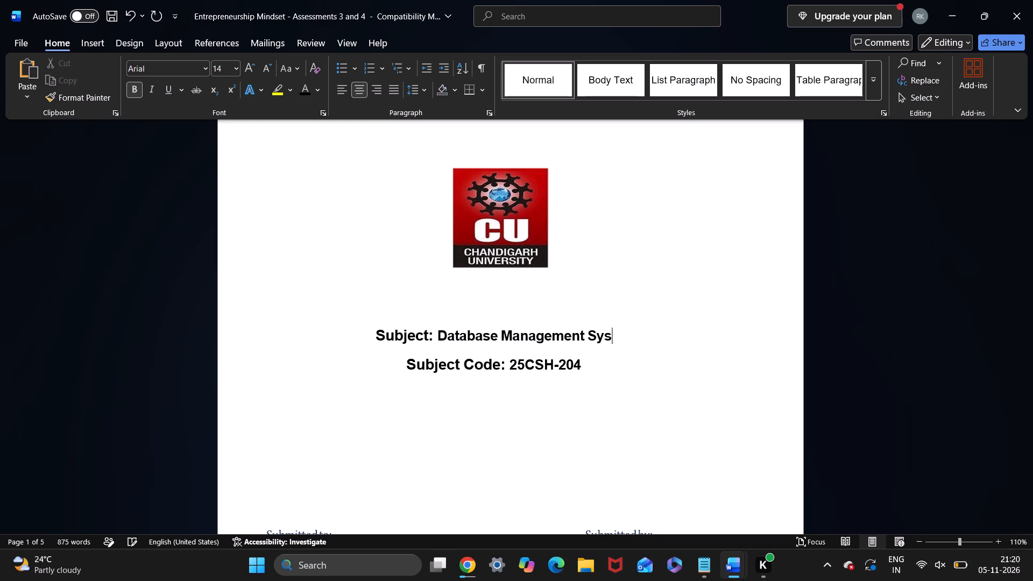
{"action": "key", "text": "BackSpace"}
{"action": "key", "text": "BackSpace"}
{"action": "key", "text": "BackSpace"}
{"action": "key", "text": "BackSpace"}
{"action": "key", "text": "BackSpace"}
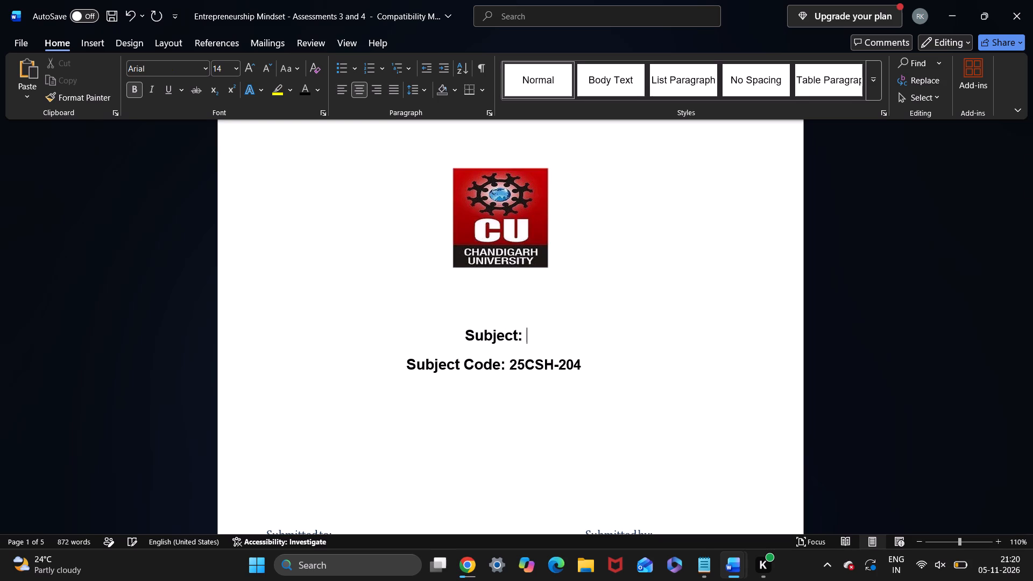
Copy "Entrepreneurship Mindset" from the assessment title on page 2 and paste it after "Subject:" on the cover page.
{"action": "scroll", "coordinate": [630, 332], "scroll_direction": "down", "scroll_amount": 4}
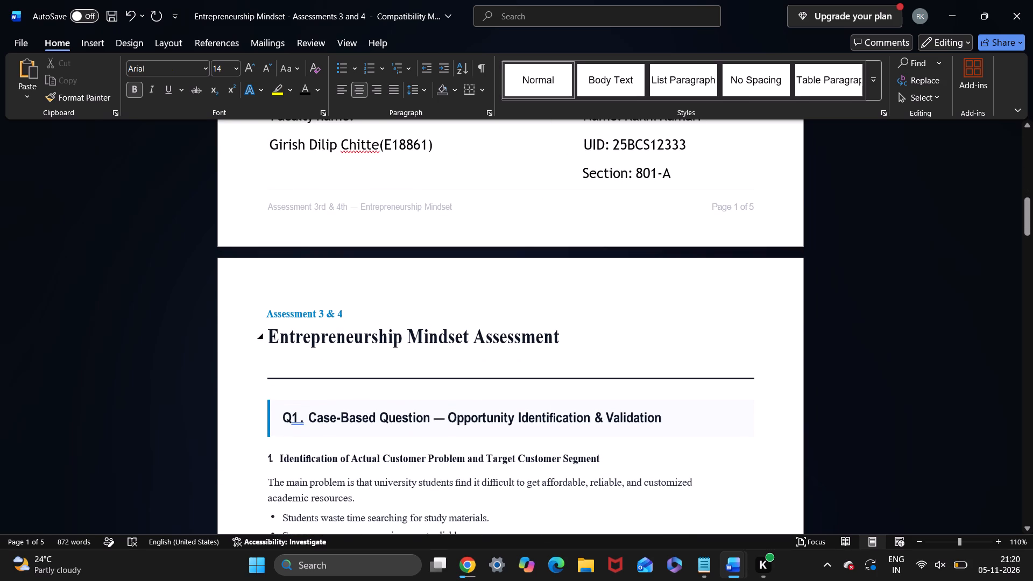
{"action": "left_click", "coordinate": [567, 336]}
{"action": "left_click_drag", "start_coordinate": [469, 341], "coordinate": [358, 330]}
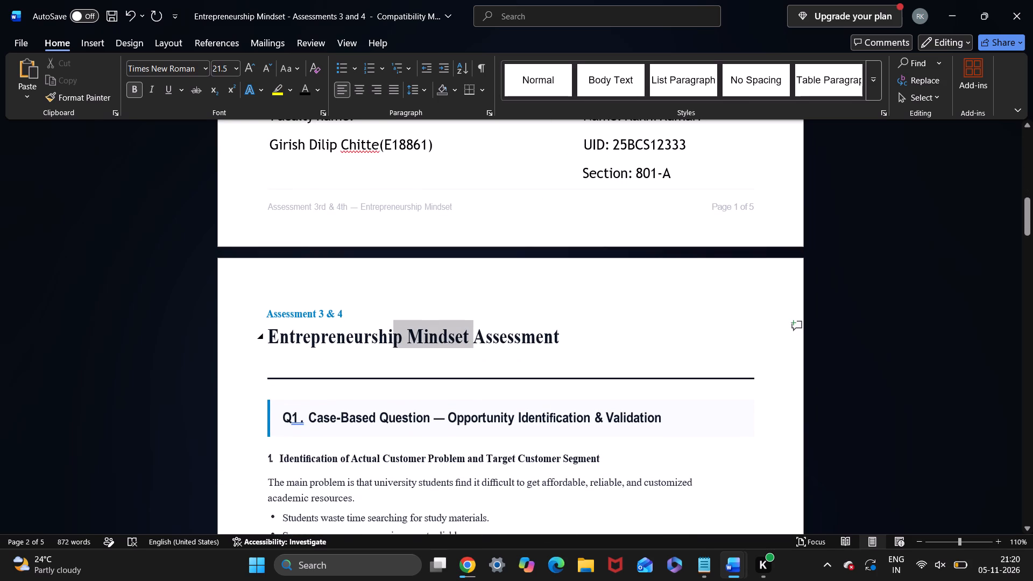
{"action": "left_click_drag", "start_coordinate": [358, 330], "coordinate": [297, 335]}
{"action": "key", "text": "ctrl+c"}
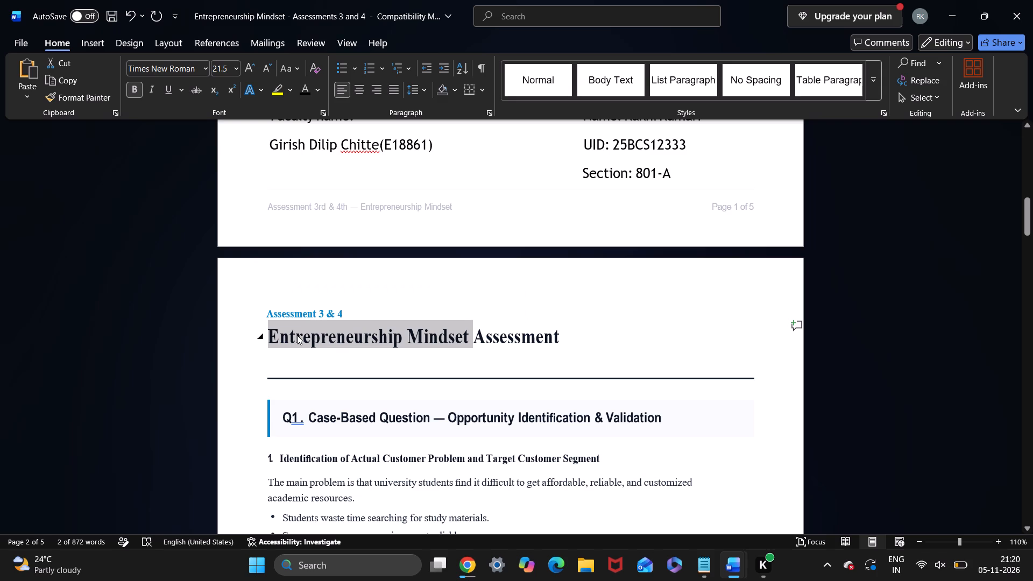
{"action": "scroll", "coordinate": [297, 335], "scroll_direction": "up", "scroll_amount": 3}
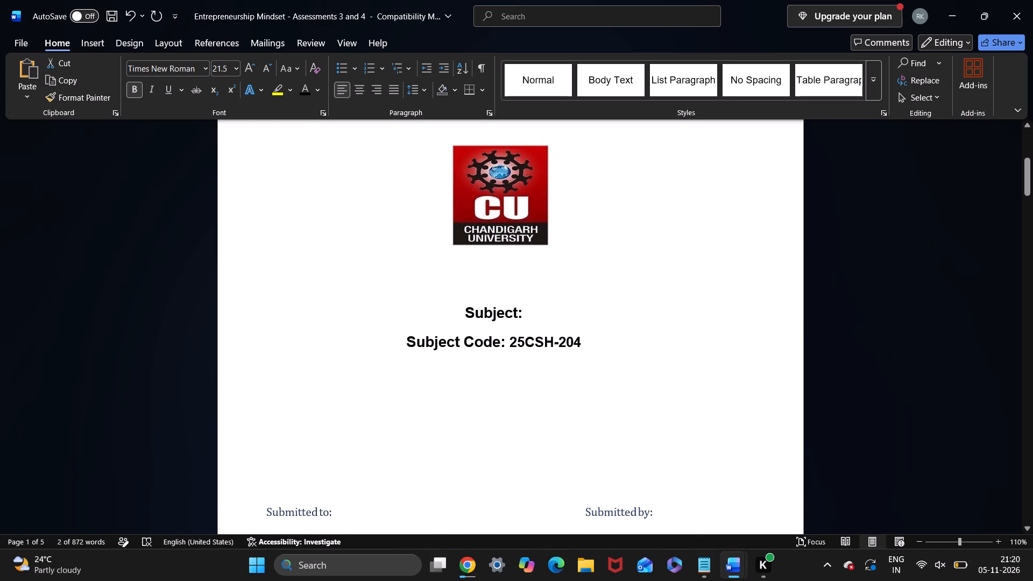
{"action": "left_click", "coordinate": [533, 311]}
{"action": "key", "text": "ctrl+v"}
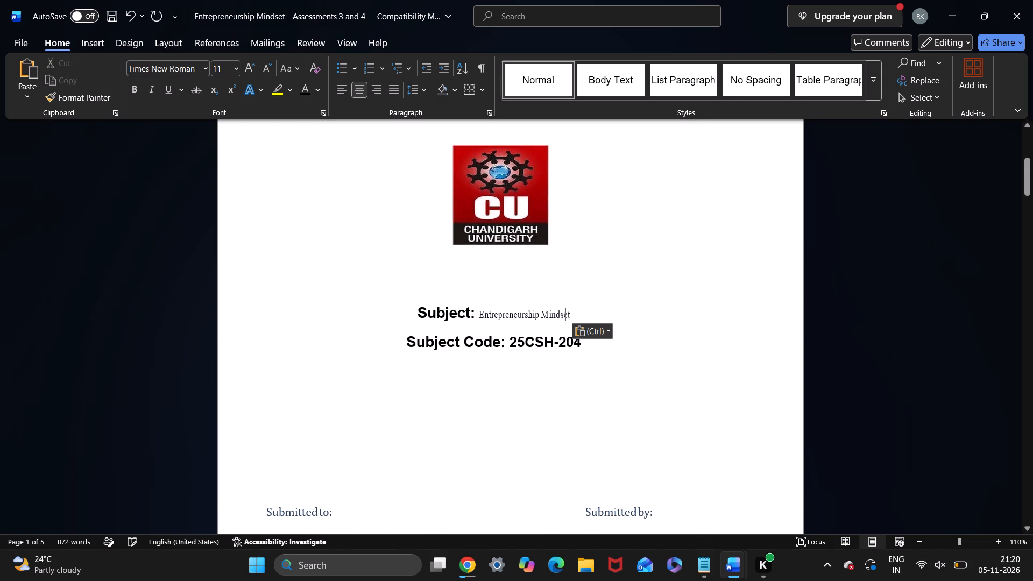
Format "Entrepreneurship Mindset" on the cover page's Subject line as 18 pt, black and bold.
{"action": "left_click_drag", "start_coordinate": [576, 314], "coordinate": [497, 322]}
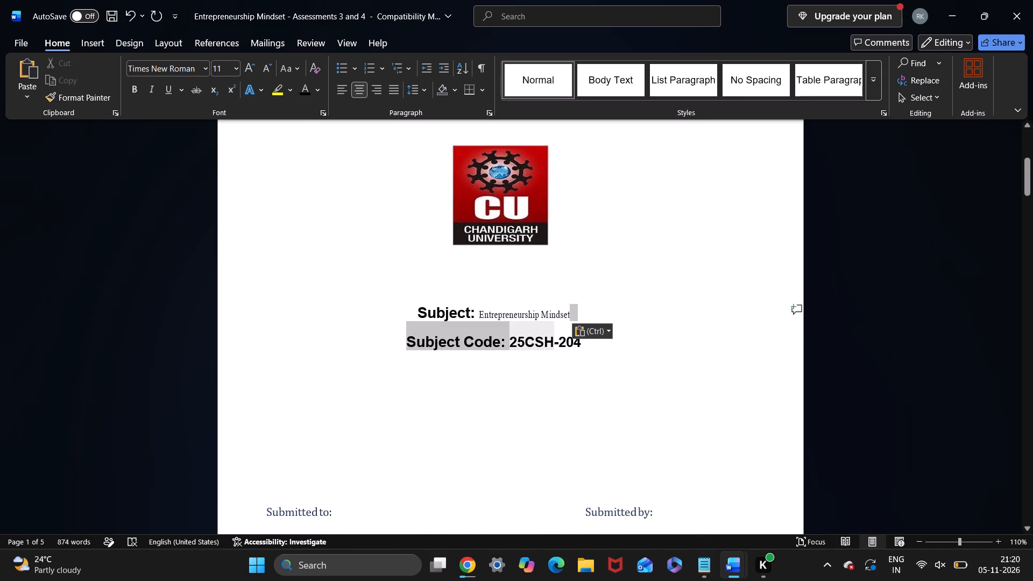
{"action": "left_click_drag", "start_coordinate": [497, 322], "coordinate": [480, 313]}
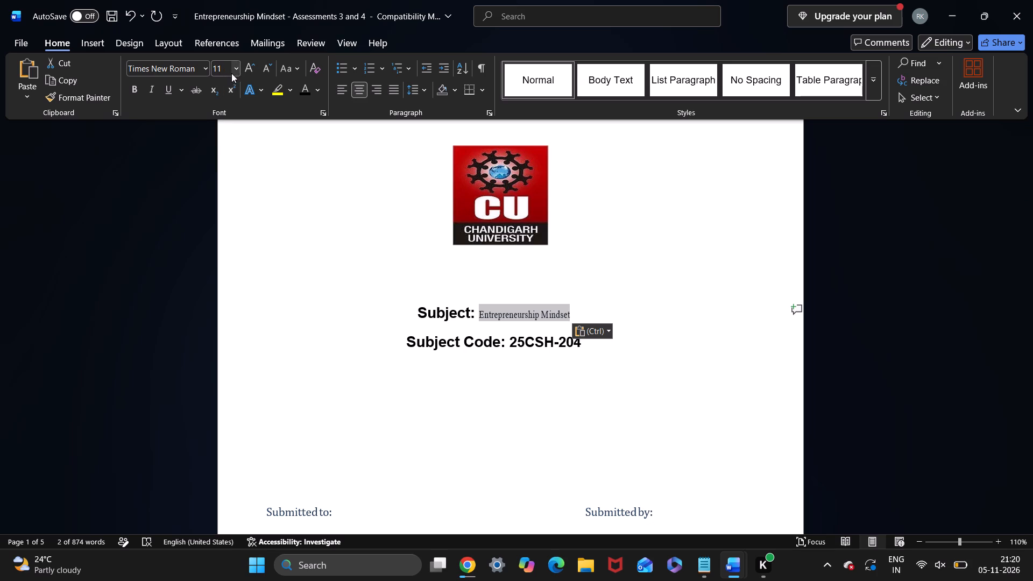
{"action": "left_click", "coordinate": [232, 73]}
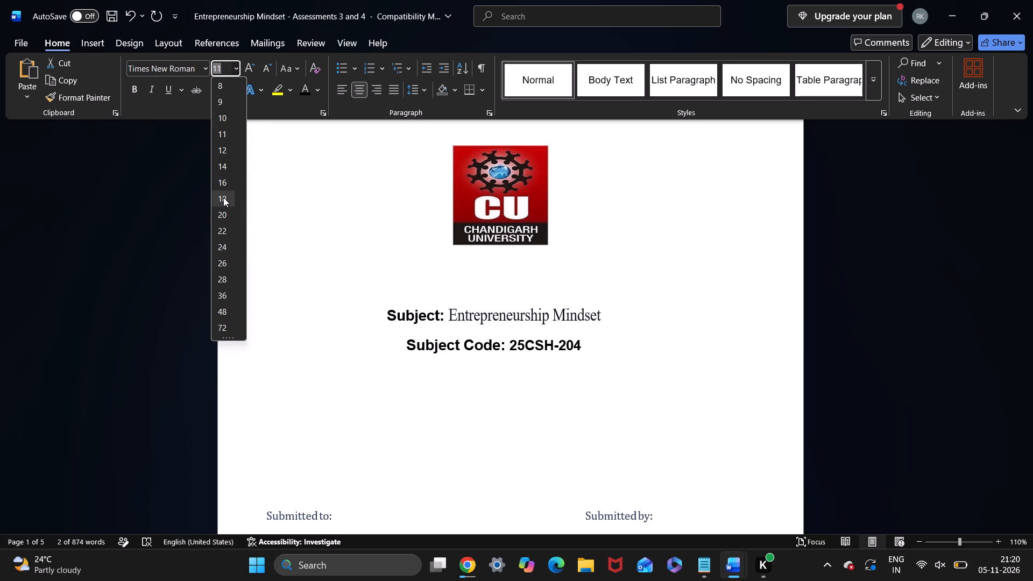
{"action": "left_click", "coordinate": [223, 197]}
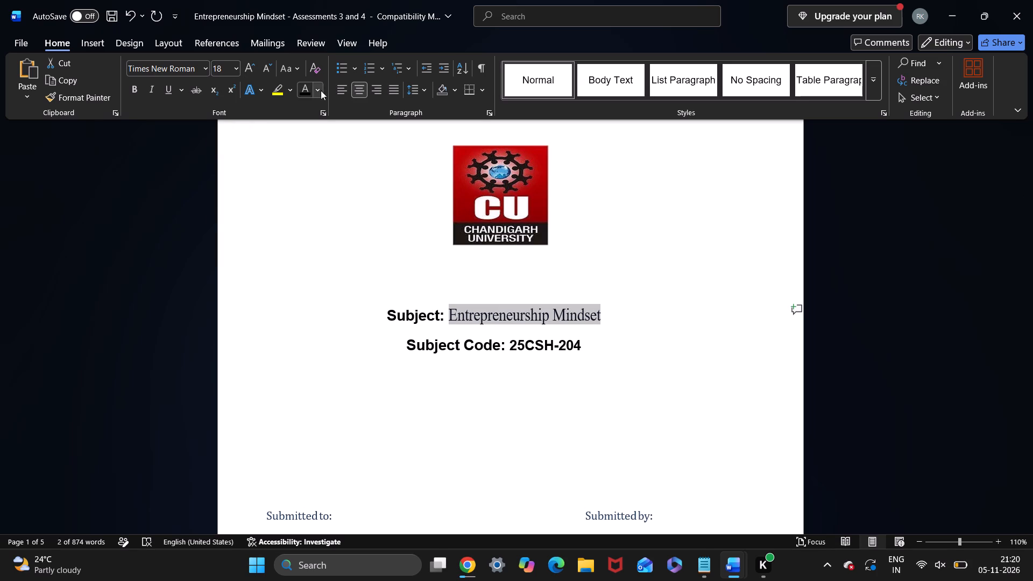
{"action": "left_click", "coordinate": [320, 88]}
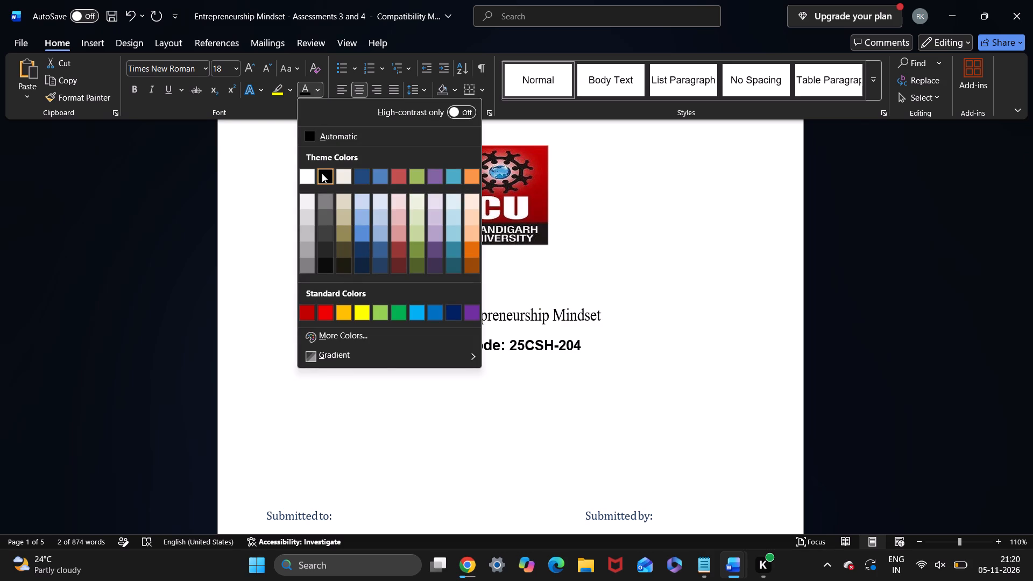
{"action": "left_click", "coordinate": [322, 173]}
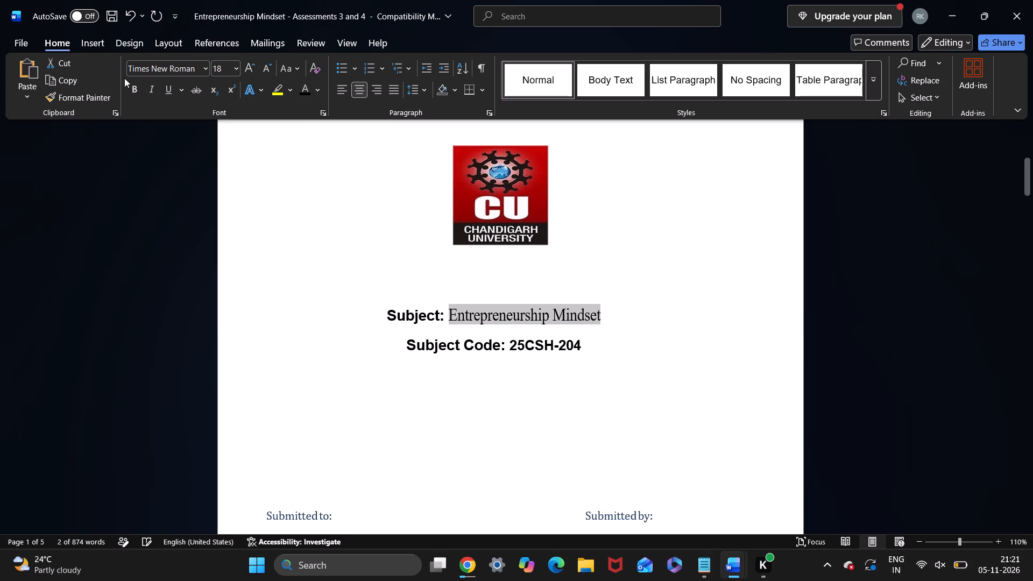
{"action": "left_click", "coordinate": [133, 86]}
{"action": "left_click", "coordinate": [423, 313]}
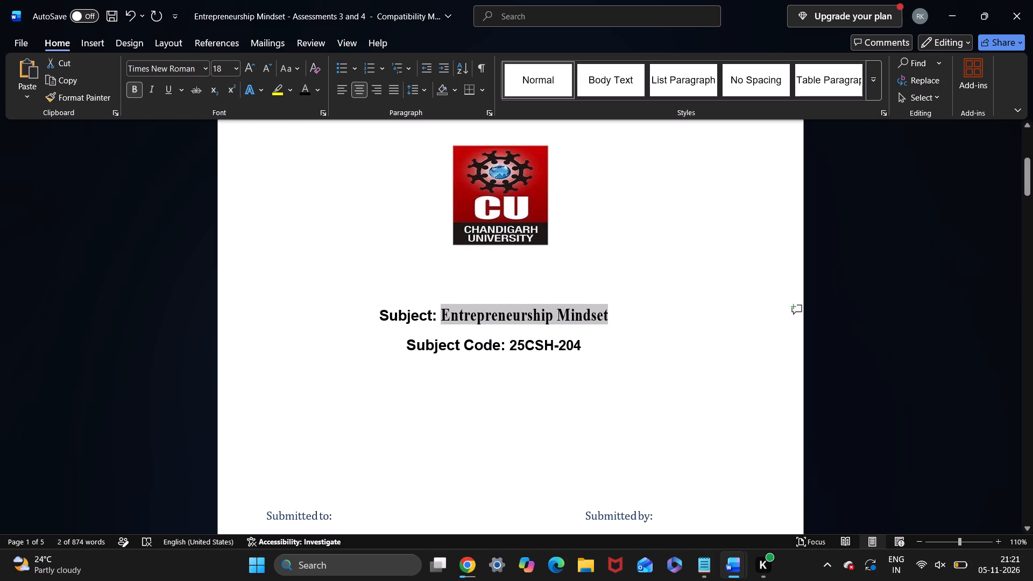
Delete "CSH-204" from the end of the cover page's Subject Code line, keeping "25".
{"action": "left_click", "coordinate": [591, 346]}
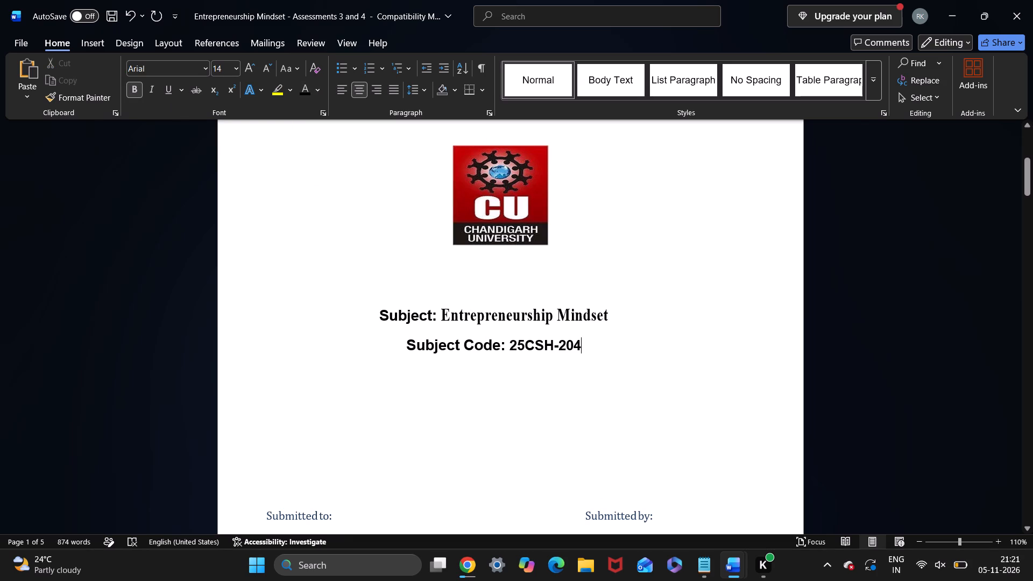
{"action": "key", "text": "BackSpace"}
{"action": "key", "text": "BackSpace"}
{"action": "key", "text": "BackSpace"}
{"action": "key", "text": "BackSpace"}
{"action": "key", "text": "BackSpace"}
{"action": "key", "text": "BackSpace"}
{"action": "key", "text": "BackSpace"}
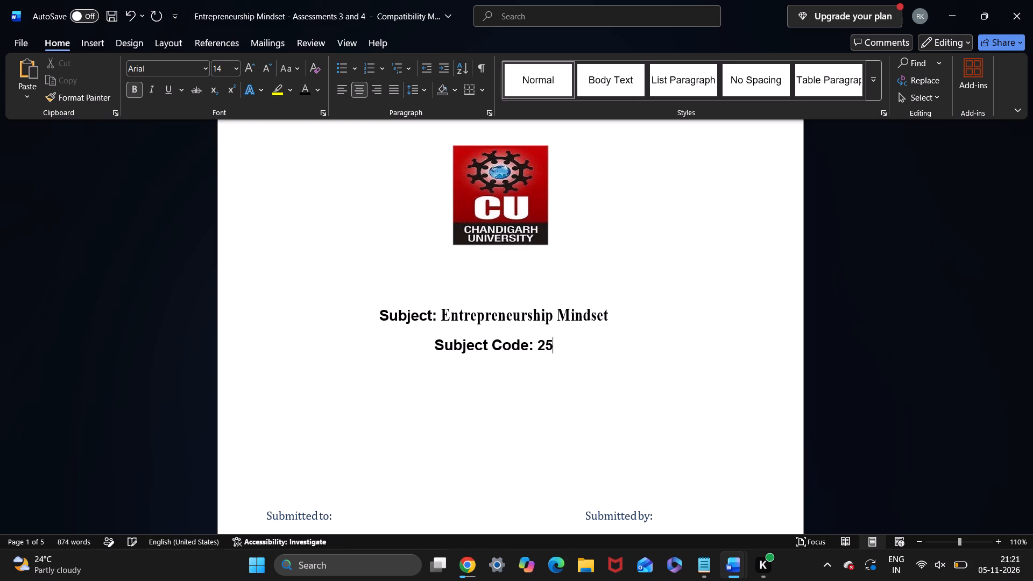
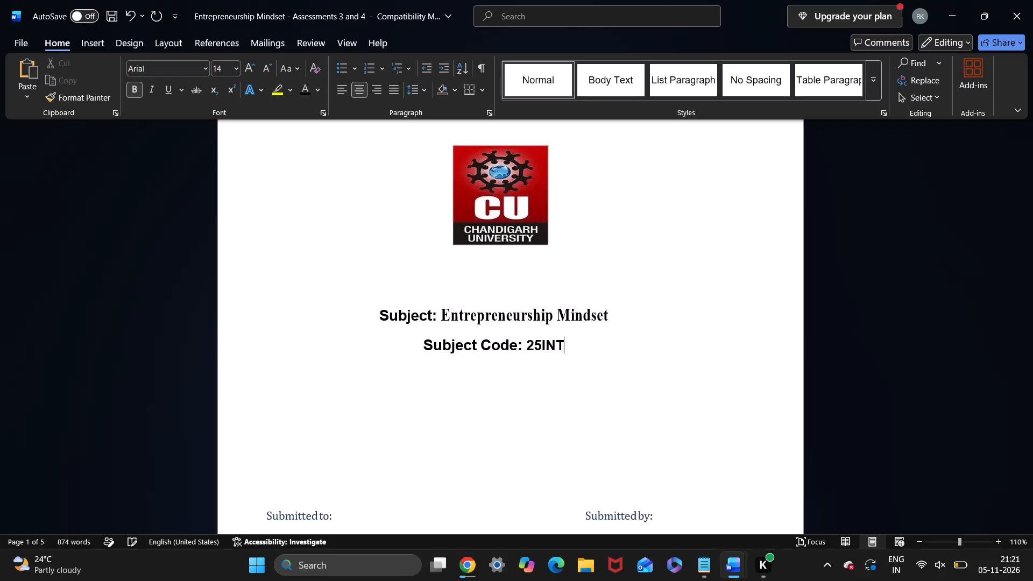
Complete the cover page's Subject Code by adding "-221" after "25INT".
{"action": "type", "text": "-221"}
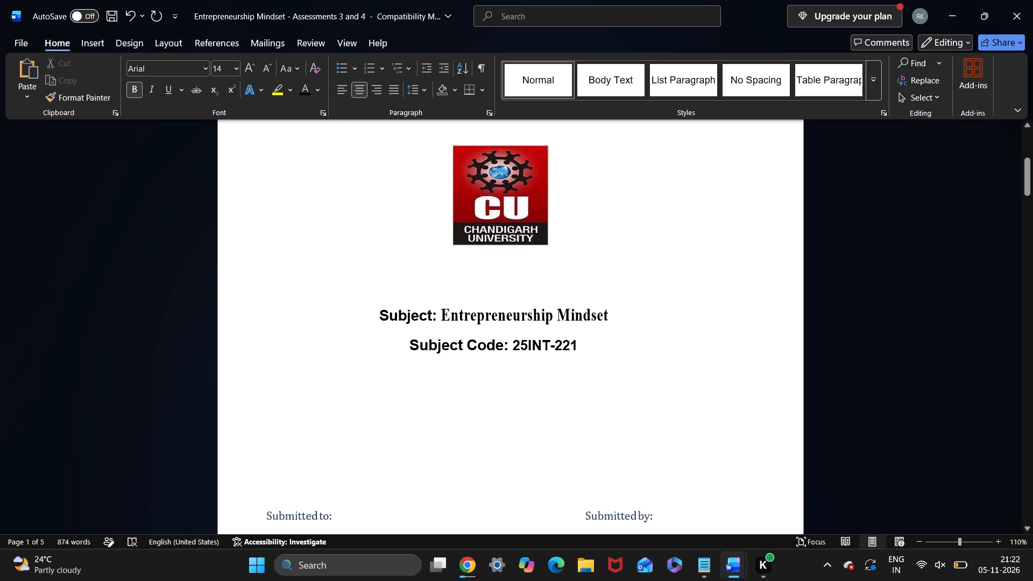
Set the cover page's Subject and Subject Code lines in Times New Roman.
{"action": "left_click_drag", "start_coordinate": [619, 320], "coordinate": [451, 311]}
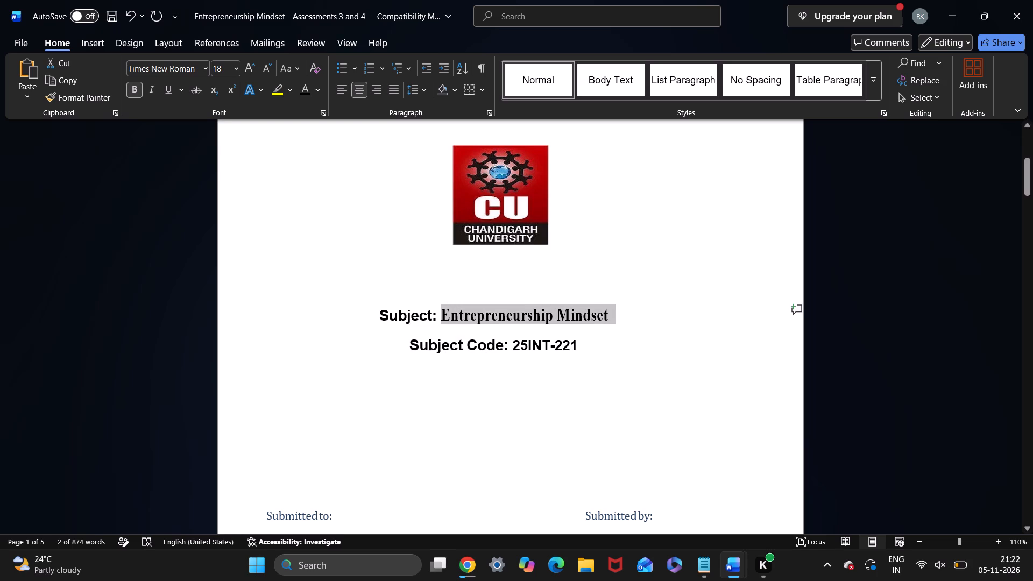
{"action": "left_click", "coordinate": [541, 343]}
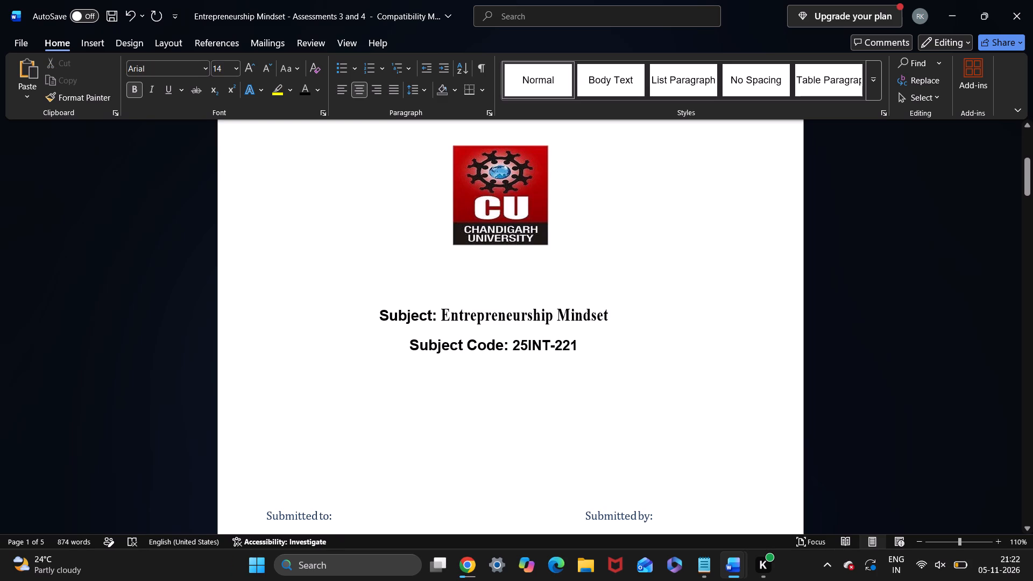
{"action": "left_click", "coordinate": [451, 347]}
{"action": "left_click", "coordinate": [412, 310]}
{"action": "left_click_drag", "start_coordinate": [378, 315], "coordinate": [602, 351]}
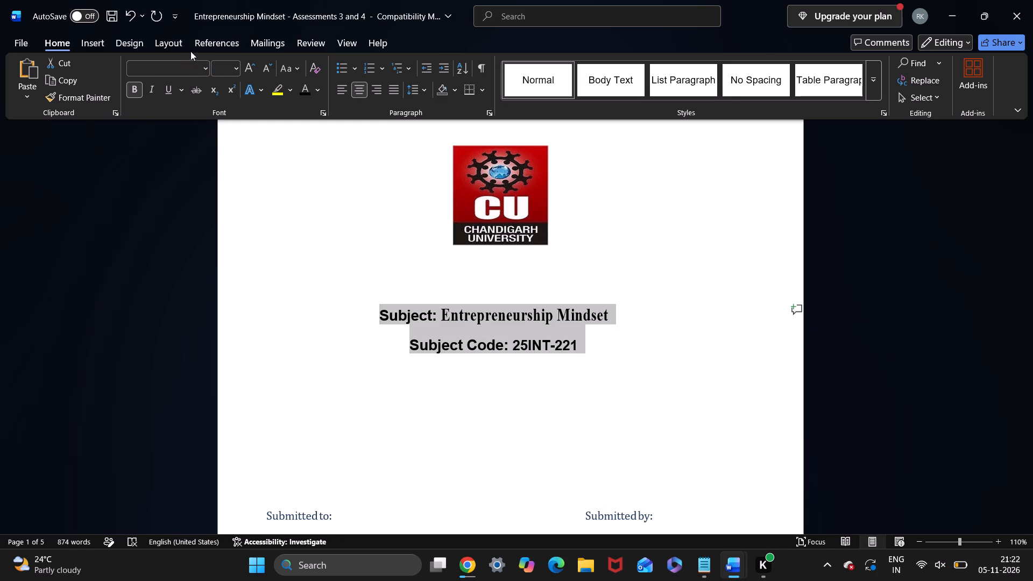
Set the cover page's Subject and Subject Code lines in Times New Roman.
{"action": "left_click", "coordinate": [202, 65]}
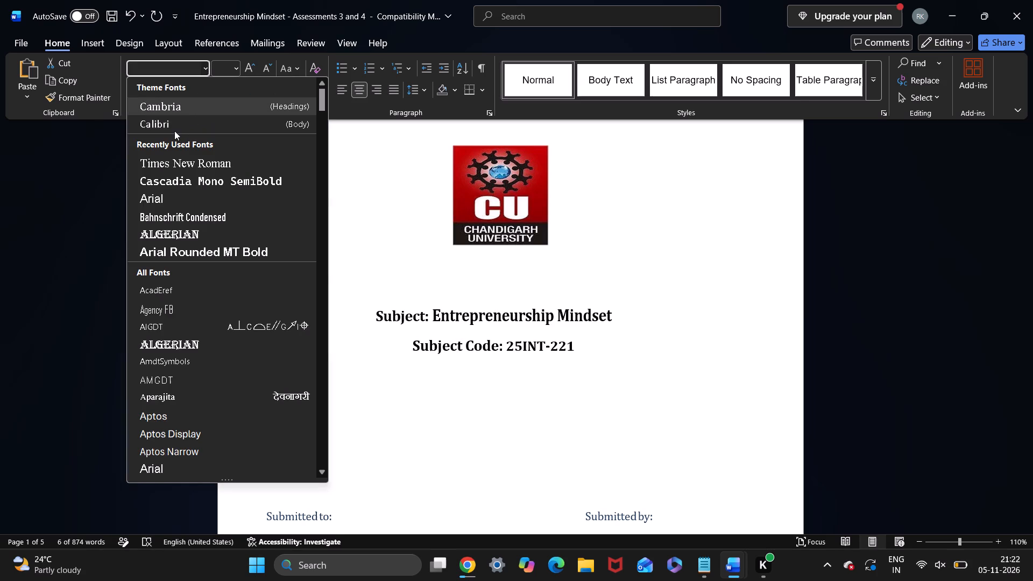
{"action": "left_click", "coordinate": [175, 159]}
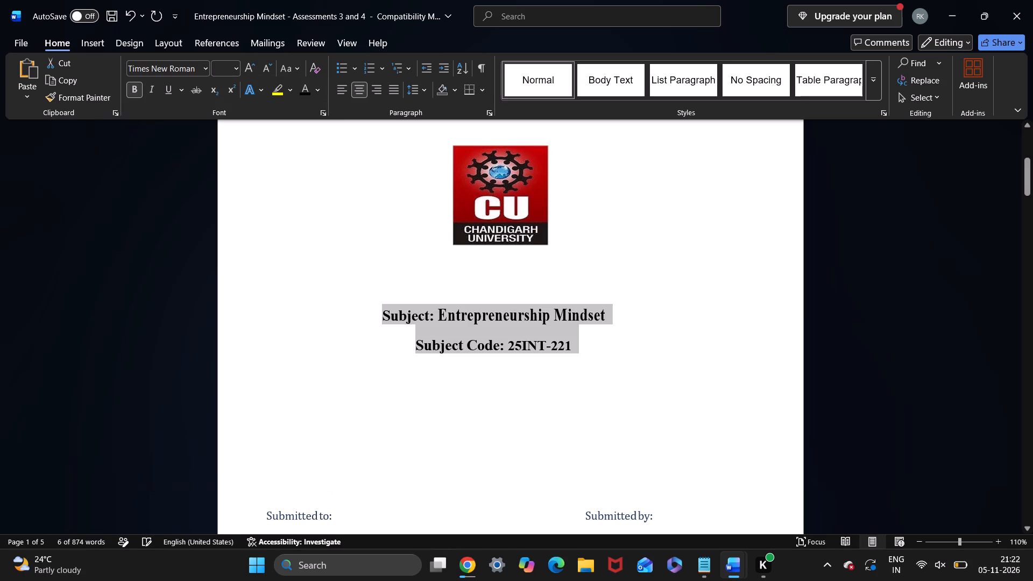
{"action": "left_click", "coordinate": [677, 395]}
Format the "Submitted to:" heading on the cover page as black and bold.
{"action": "scroll", "coordinate": [677, 395], "scroll_direction": "down", "scroll_amount": 1}
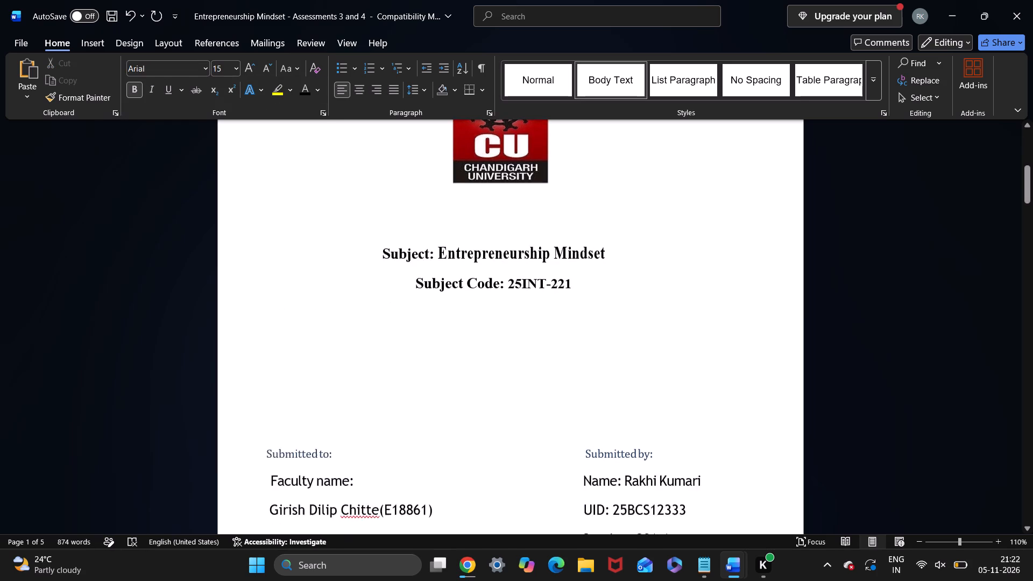
{"action": "scroll", "coordinate": [677, 395], "scroll_direction": "down", "scroll_amount": 2}
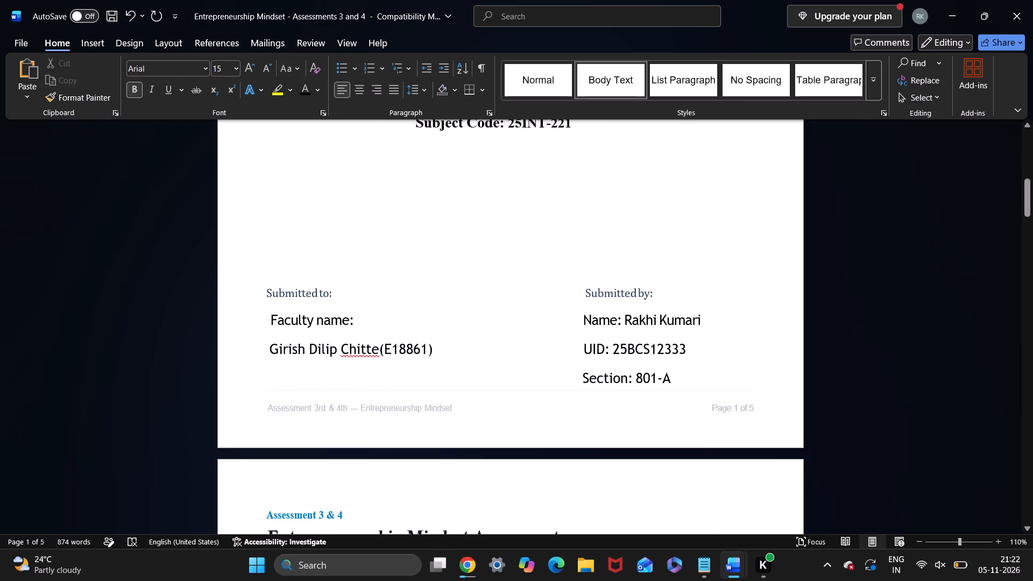
{"action": "left_click_drag", "start_coordinate": [366, 293], "coordinate": [226, 273]}
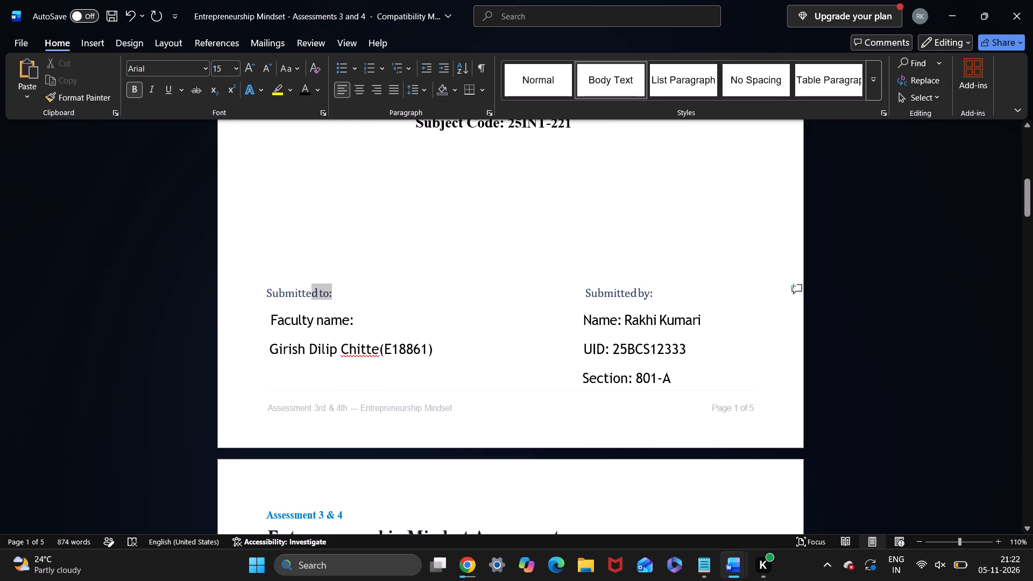
{"action": "left_click_drag", "start_coordinate": [226, 273], "coordinate": [226, 273]}
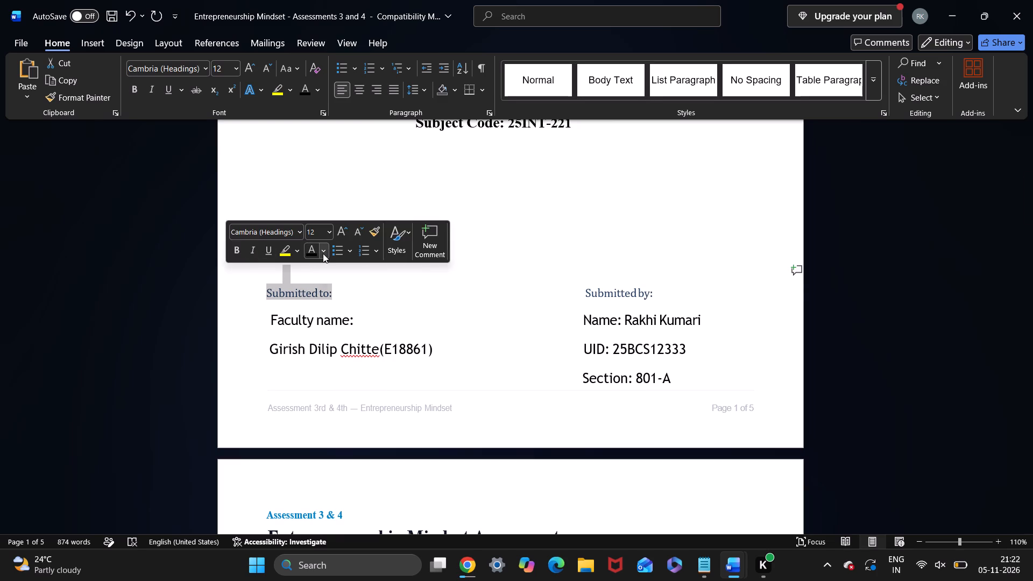
{"action": "left_click", "coordinate": [324, 252]}
{"action": "left_click", "coordinate": [329, 330]}
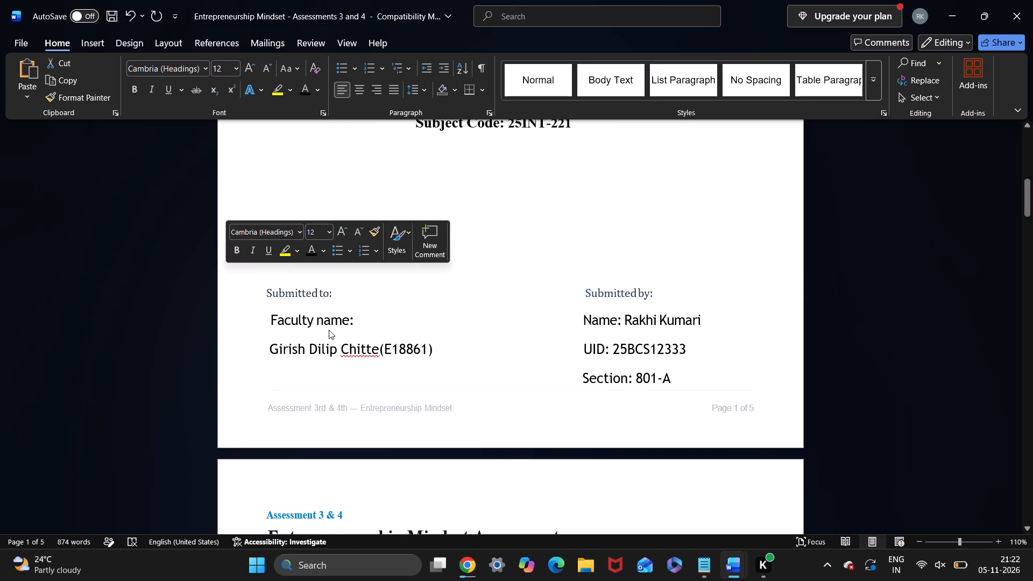
{"action": "left_click", "coordinate": [131, 91]}
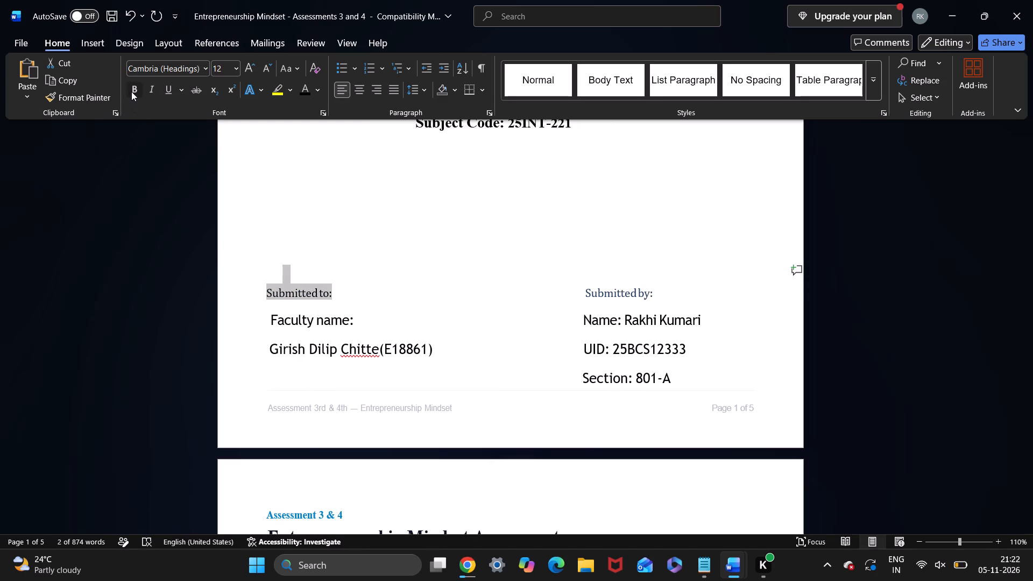
{"action": "left_click", "coordinate": [609, 239]}
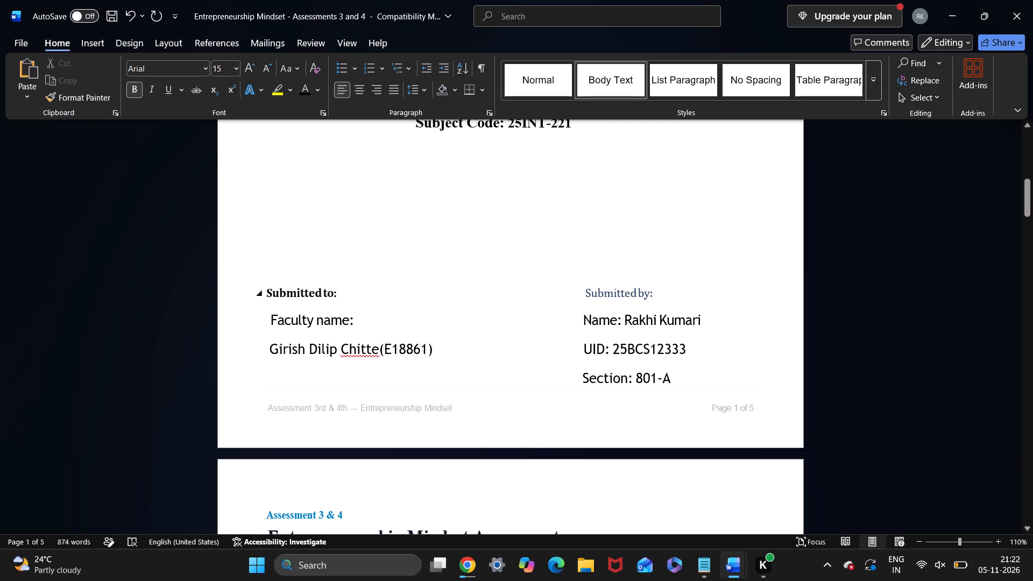
Format the "Submitted by:" heading on the cover page as bold and black.
{"action": "left_click_drag", "start_coordinate": [662, 296], "coordinate": [578, 289]}
{"action": "left_click", "coordinate": [588, 274]}
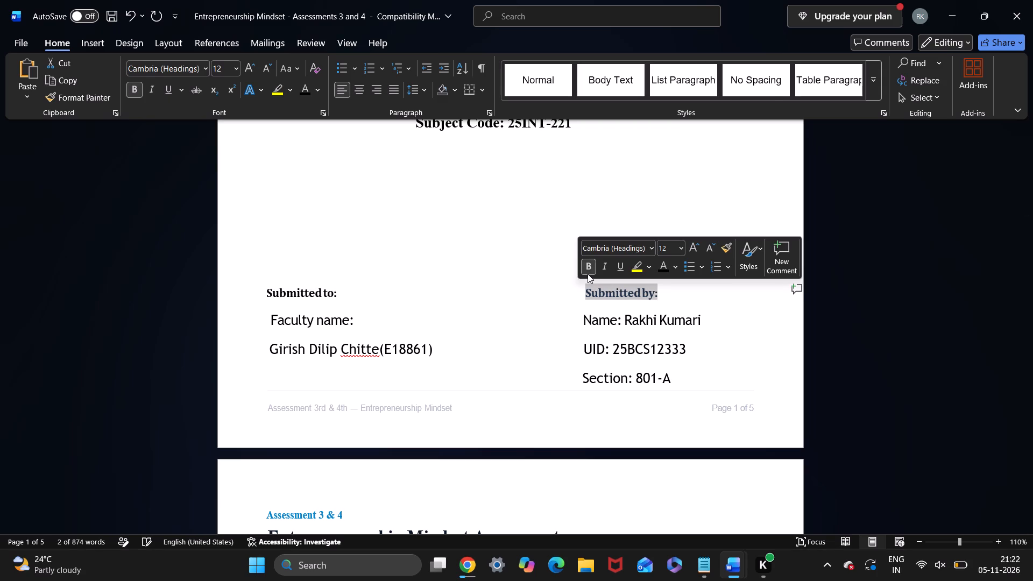
{"action": "left_click", "coordinate": [621, 343]}
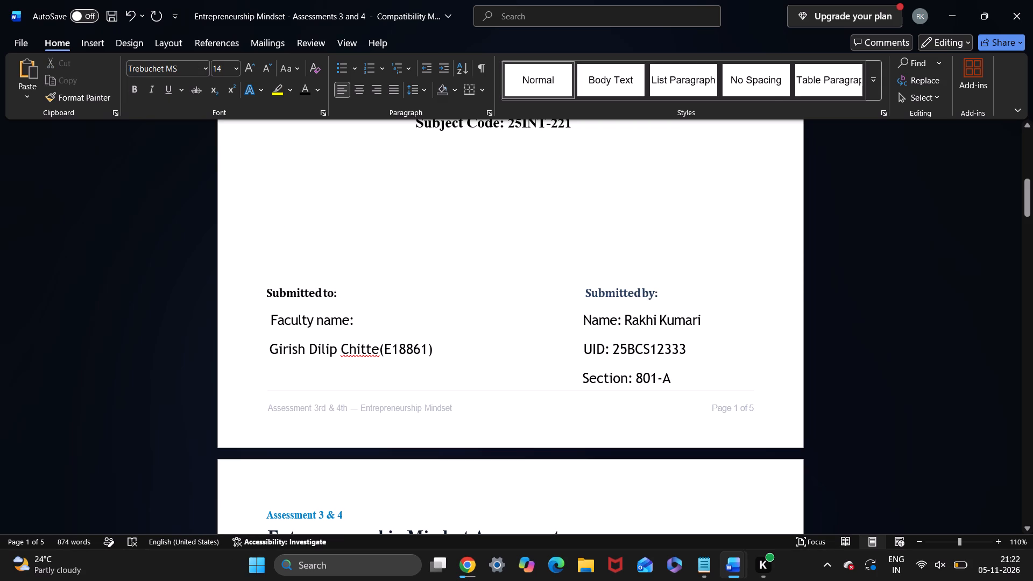
{"action": "left_click_drag", "start_coordinate": [664, 301], "coordinate": [595, 296]}
{"action": "left_click", "coordinate": [600, 299]}
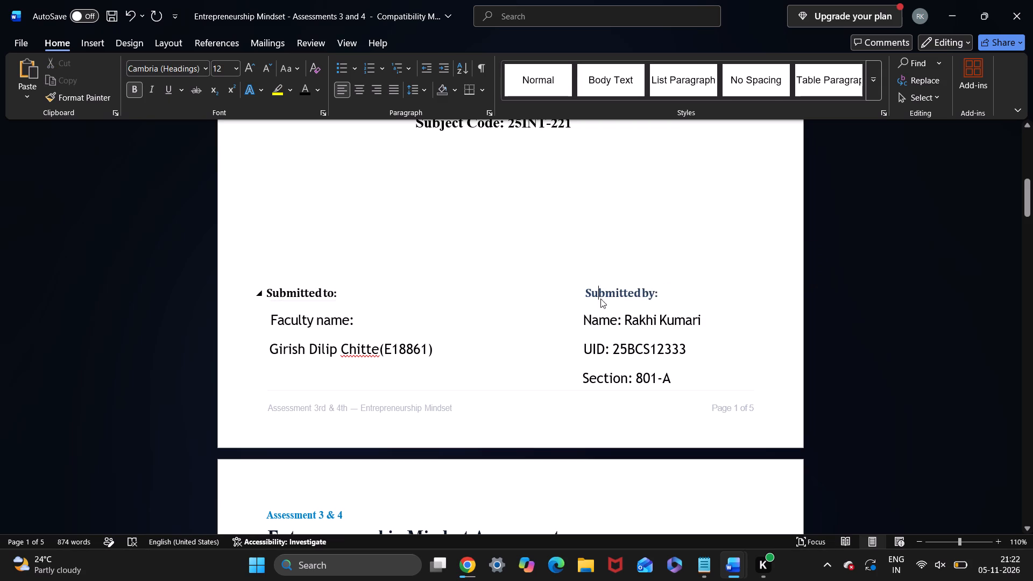
{"action": "left_click_drag", "start_coordinate": [663, 292], "coordinate": [595, 295]}
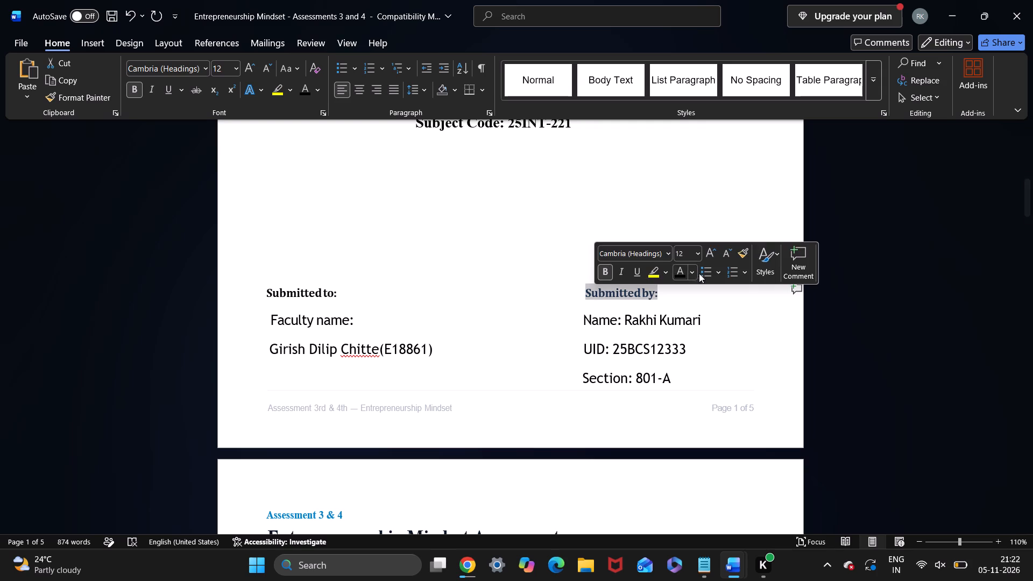
{"action": "left_click", "coordinate": [694, 274]}
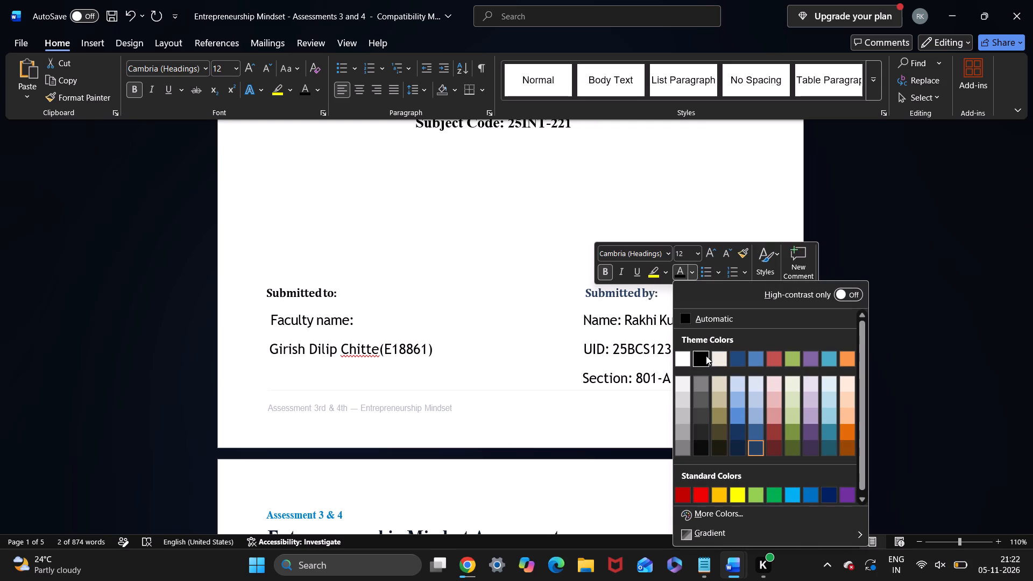
{"action": "left_click", "coordinate": [706, 356]}
{"action": "left_click", "coordinate": [621, 344]}
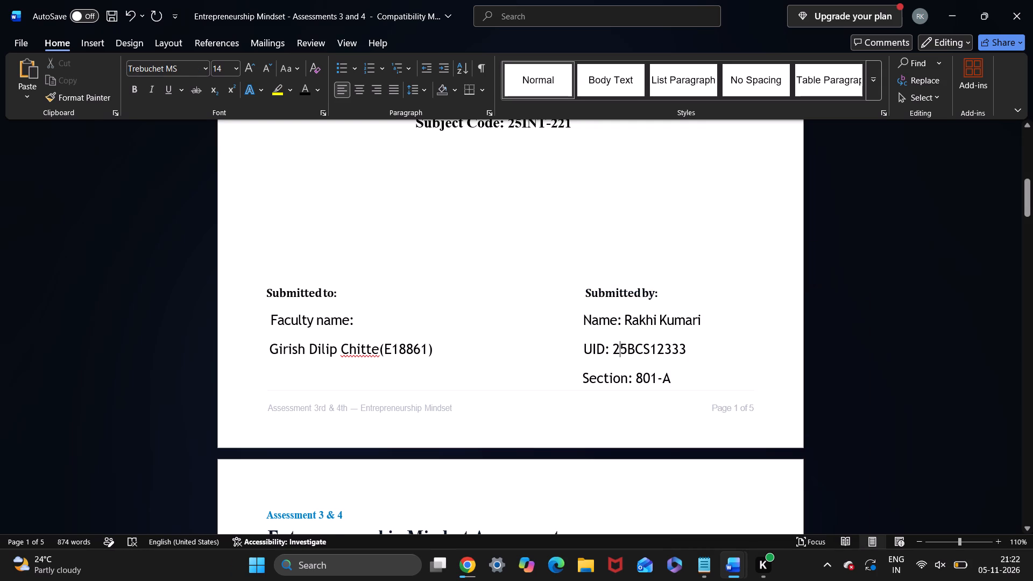
Delete three blank lines above the "Submitted to:" and "Submitted by:" headings on the cover page.
{"action": "left_click", "coordinate": [265, 266]}
{"action": "key", "text": "BackSpace"}
{"action": "key", "text": "BackSpace"}
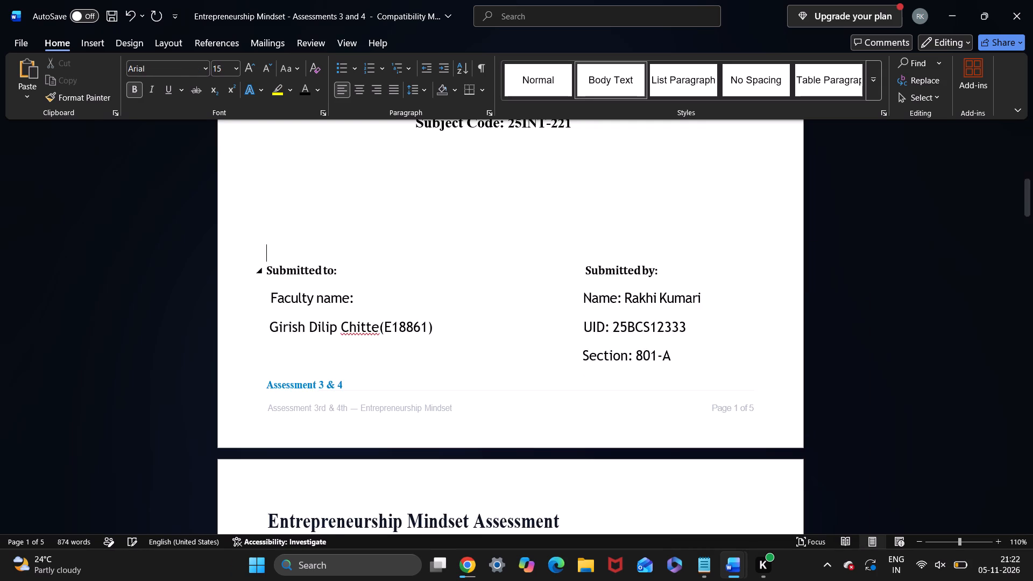
{"action": "key", "text": "BackSpace"}
{"action": "key", "text": "BackSpace"}
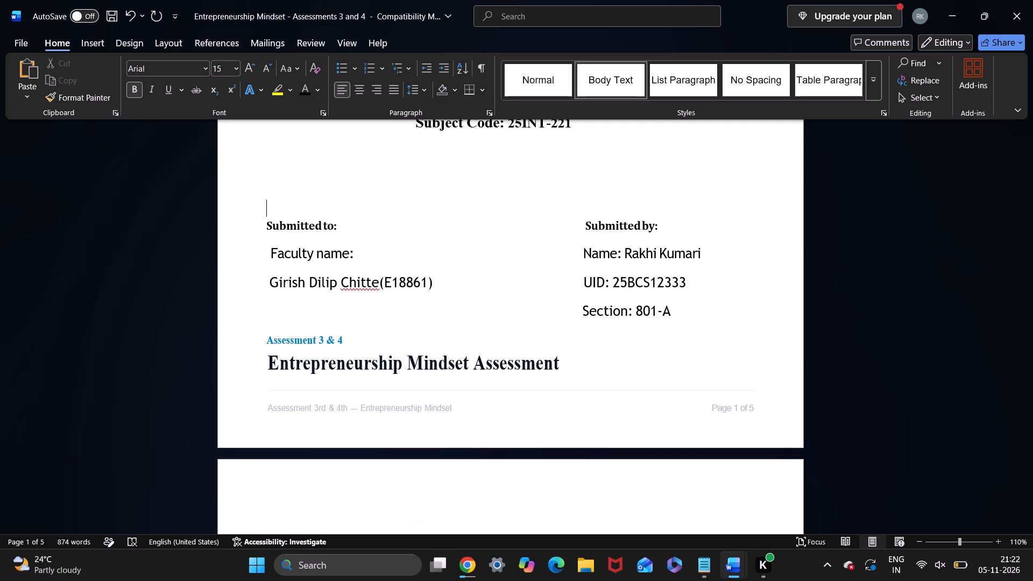
{"action": "scroll", "coordinate": [265, 266], "scroll_direction": "down", "scroll_amount": 1}
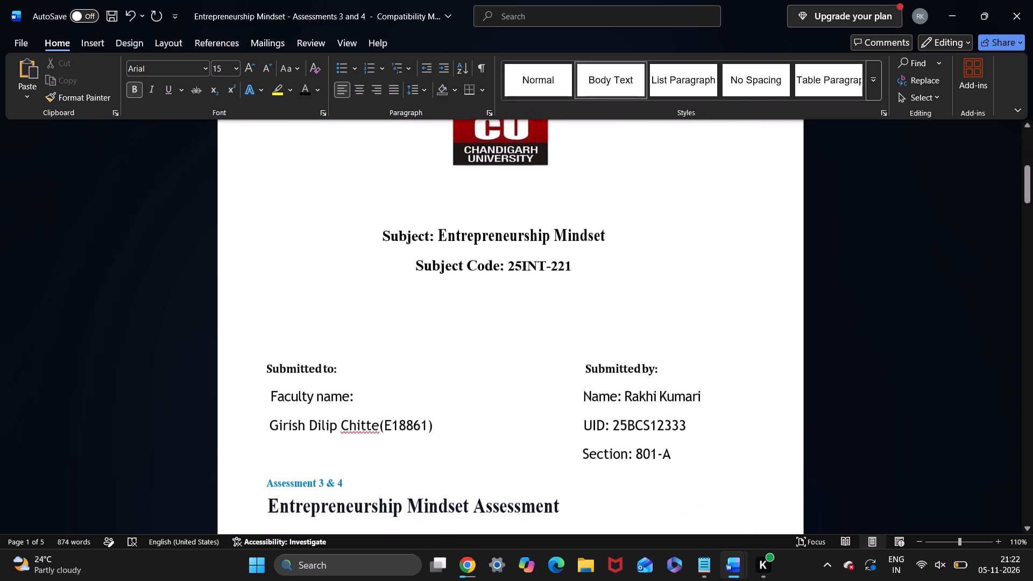
{"action": "scroll", "coordinate": [265, 266], "scroll_direction": "down", "scroll_amount": 1}
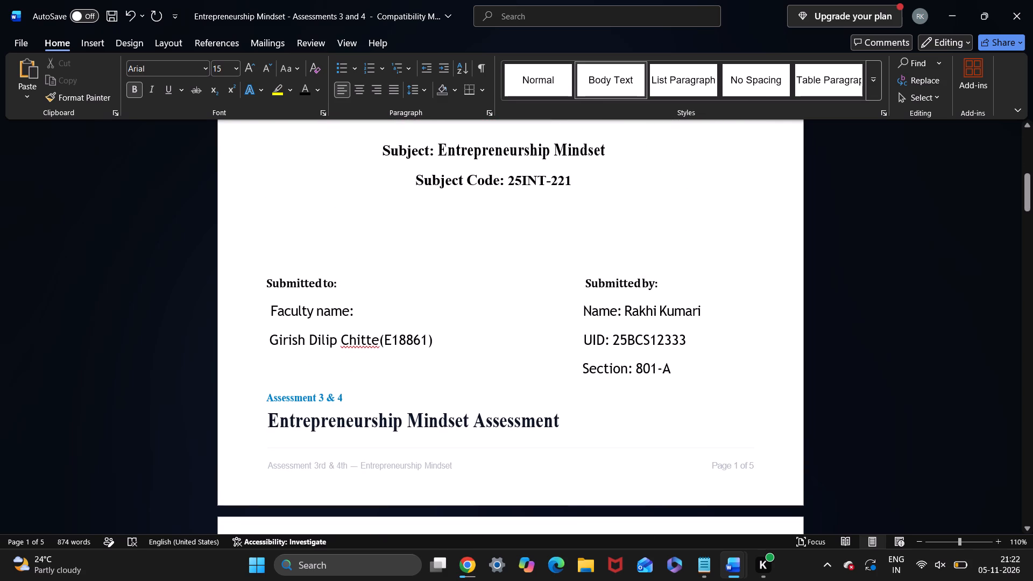
Insert four blank lines before the blue "Assessment 3 & 4" heading to push it from the cover page onto page 2.
{"action": "left_click", "coordinate": [267, 397]}
{"action": "key", "text": "Return"}
{"action": "key", "text": "Return"}
{"action": "key", "text": "Return"}
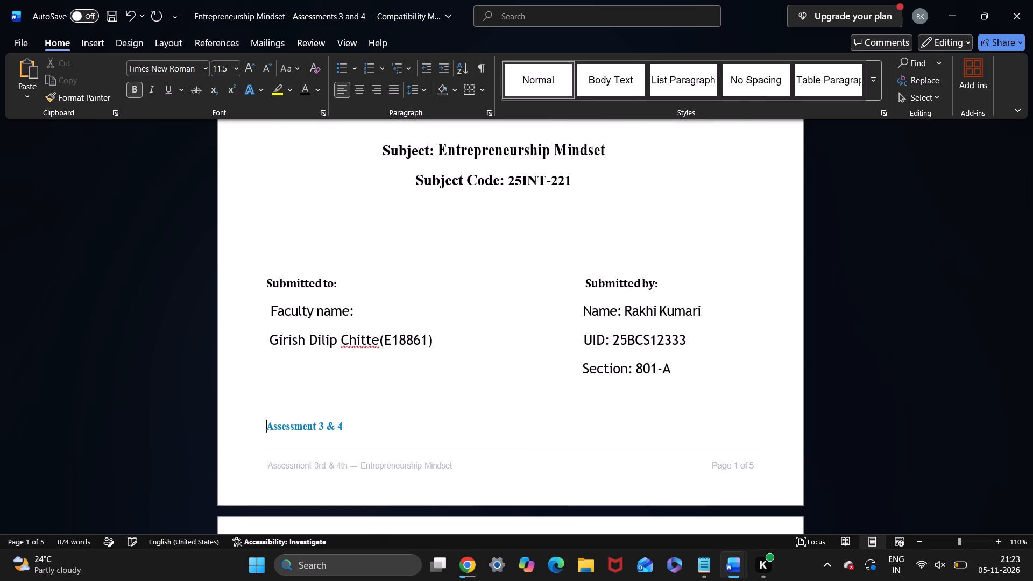
{"action": "key", "text": "Return"}
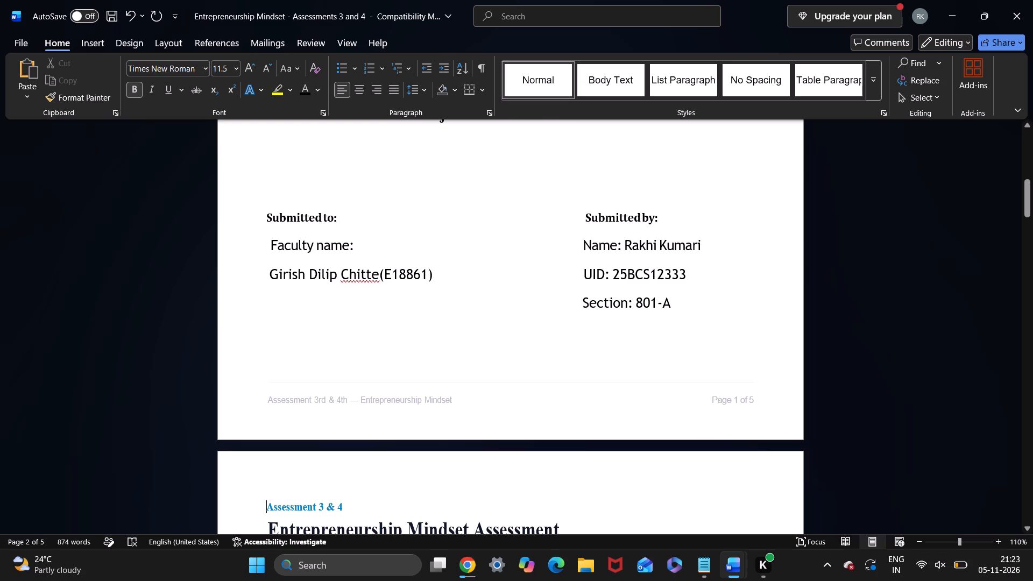
Insert a blank line above "Submitted to:" on the cover page.
{"action": "scroll", "coordinate": [377, 353], "scroll_direction": "up", "scroll_amount": 1}
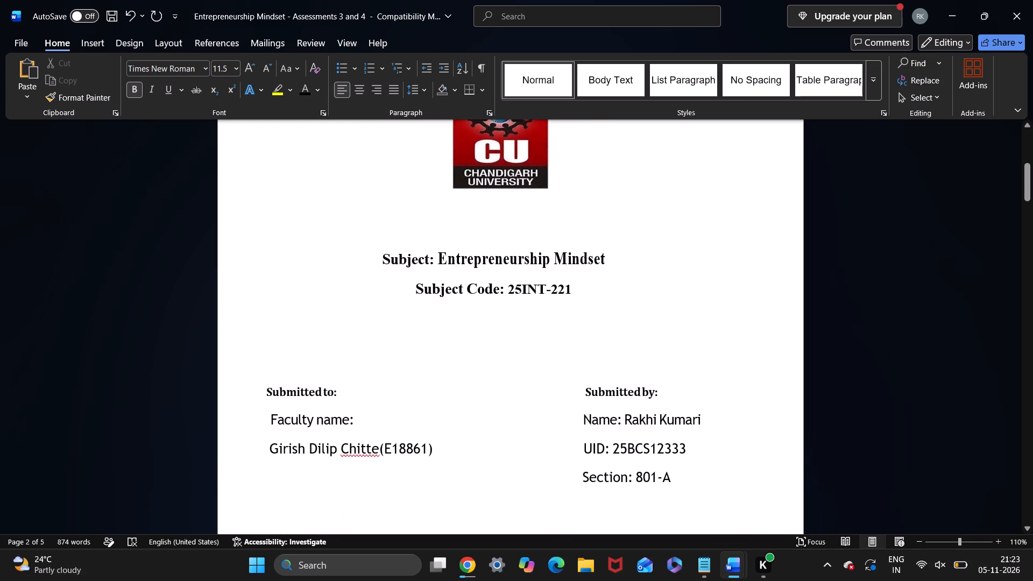
{"action": "scroll", "coordinate": [299, 391], "scroll_direction": "right", "scroll_amount": 2}
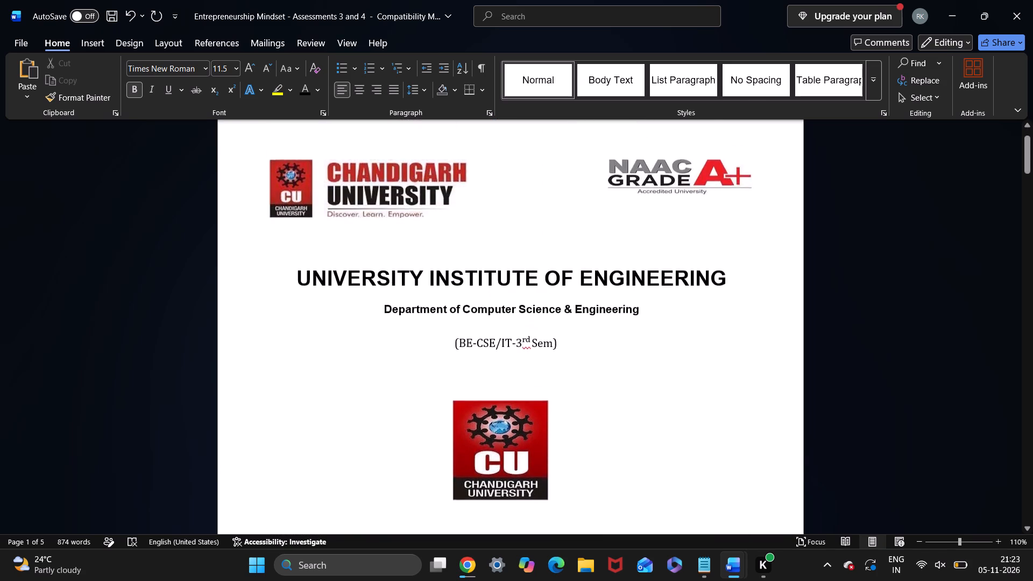
{"action": "scroll", "coordinate": [299, 391], "scroll_direction": "right", "scroll_amount": 1}
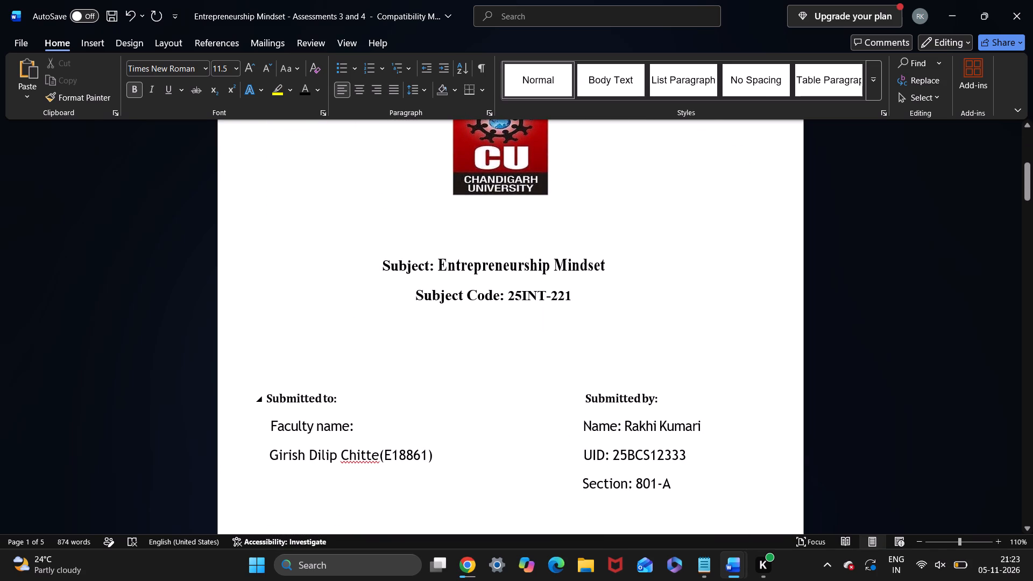
{"action": "left_click", "coordinate": [267, 399]}
{"action": "key", "text": "Return"}
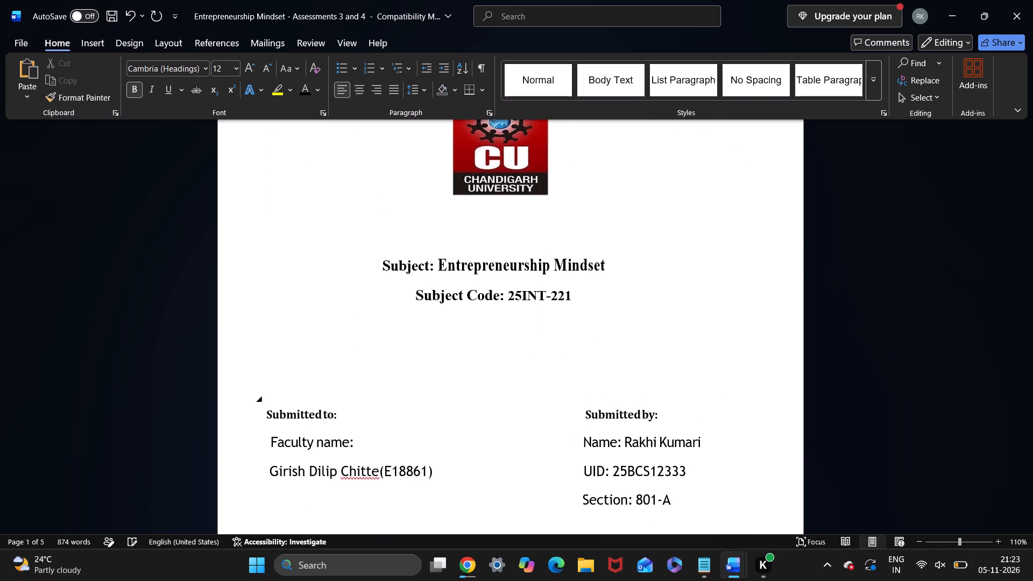
Delete the existing faculty member's name and bracketed code below "Faculty name:" on the cover page.
{"action": "scroll", "coordinate": [343, 416], "scroll_direction": "up", "scroll_amount": 2}
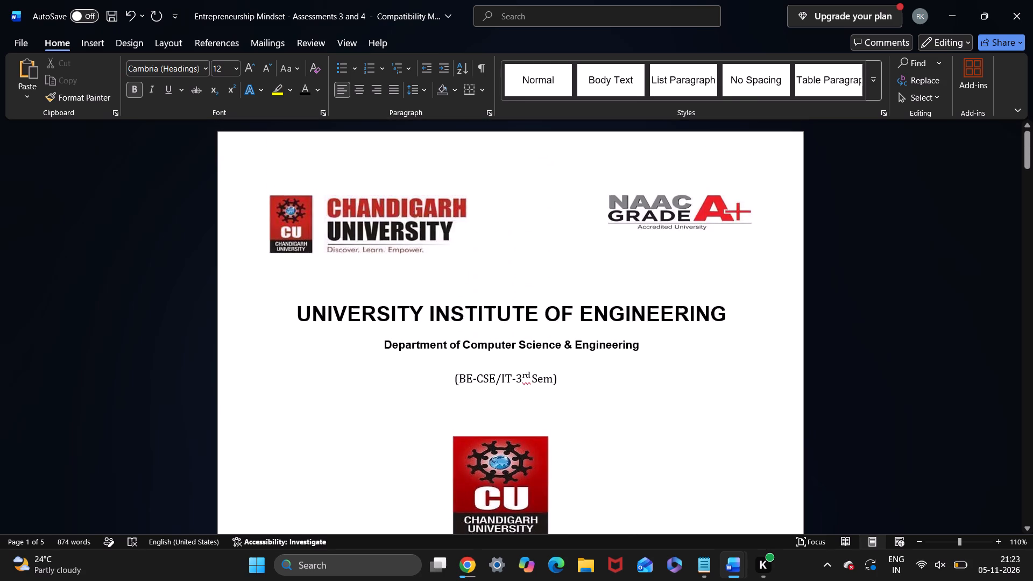
{"action": "scroll", "coordinate": [343, 416], "scroll_direction": "down", "scroll_amount": 4}
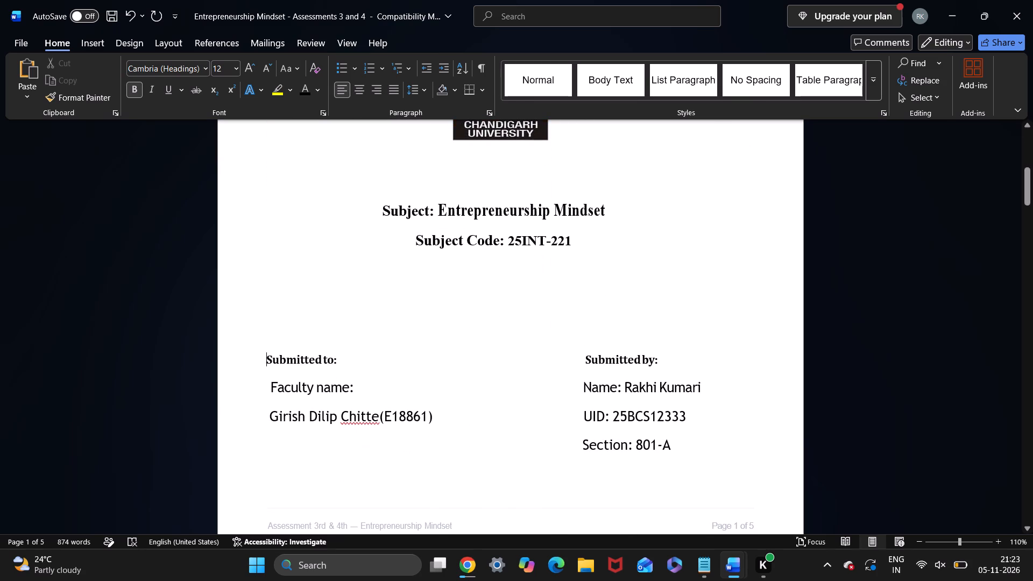
{"action": "left_click", "coordinate": [443, 417]}
{"action": "key", "text": "BackSpace"}
{"action": "key", "text": "BackSpace"}
{"action": "key", "text": "BackSpace"}
{"action": "key", "text": "BackSpace"}
{"action": "key", "text": "BackSpace"}
{"action": "key", "text": "BackSpace"}
{"action": "key", "text": "BackSpace"}
{"action": "key", "text": "BackSpace"}
{"action": "key", "text": "BackSpace"}
{"action": "key", "text": "BackSpace"}
{"action": "key", "text": "BackSpace"}
{"action": "key", "text": "BackSpace"}
{"action": "key", "text": "BackSpace"}
{"action": "key", "text": "BackSpace"}
{"action": "key", "text": "BackSpace"}
{"action": "key", "text": "BackSpace"}
{"action": "key", "text": "BackSpace"}
{"action": "key", "text": "BackSpace"}
{"action": "key", "text": "BackSpace"}
{"action": "key", "text": "BackSpace"}
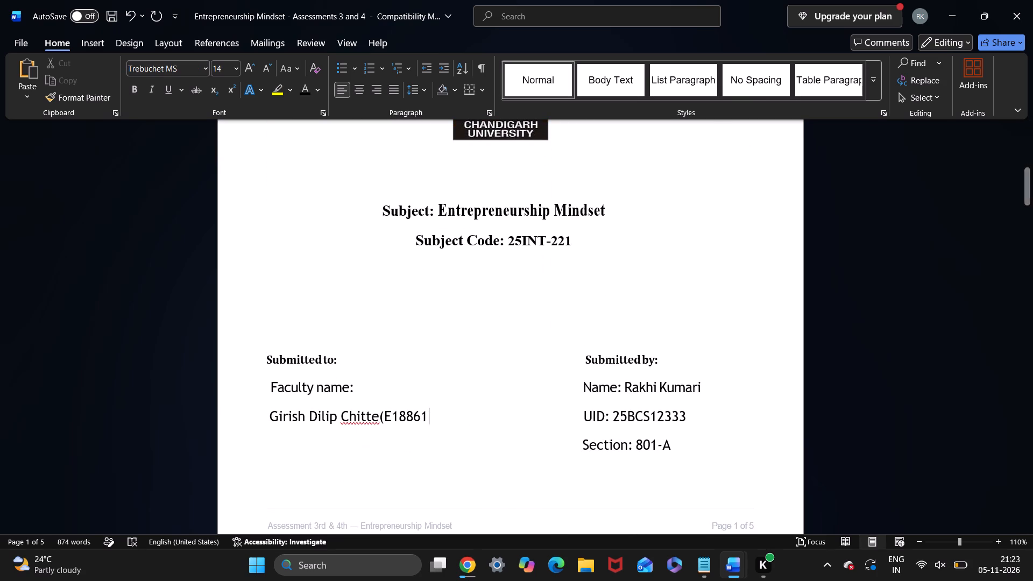
{"action": "key", "text": "BackSpace"}
{"action": "key", "text": "BackSpace"}
{"action": "key", "text": "BackSpace"}
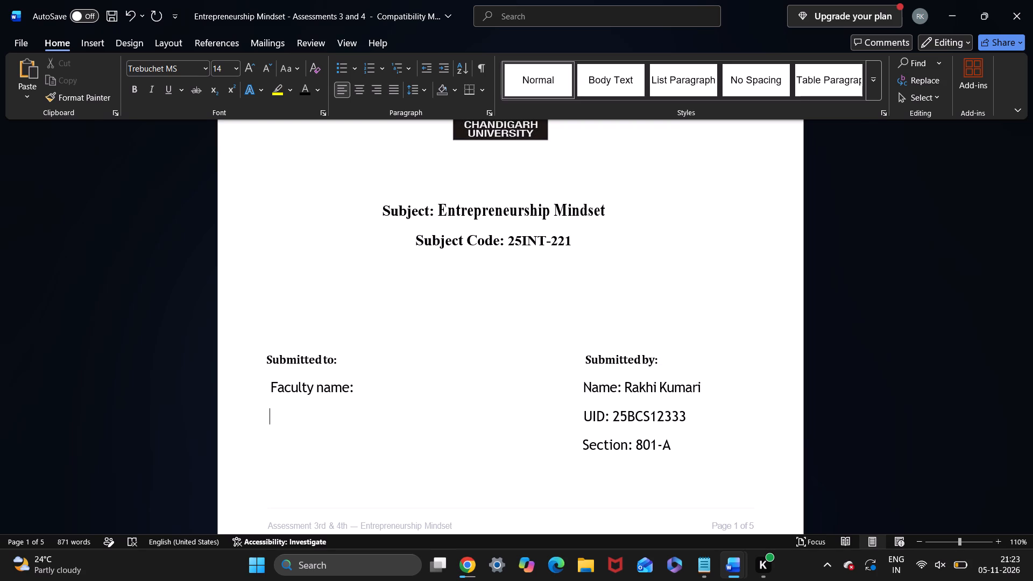
Enter the new faculty member's name, followed by the employee code in parentheses, below "Faculty name:".
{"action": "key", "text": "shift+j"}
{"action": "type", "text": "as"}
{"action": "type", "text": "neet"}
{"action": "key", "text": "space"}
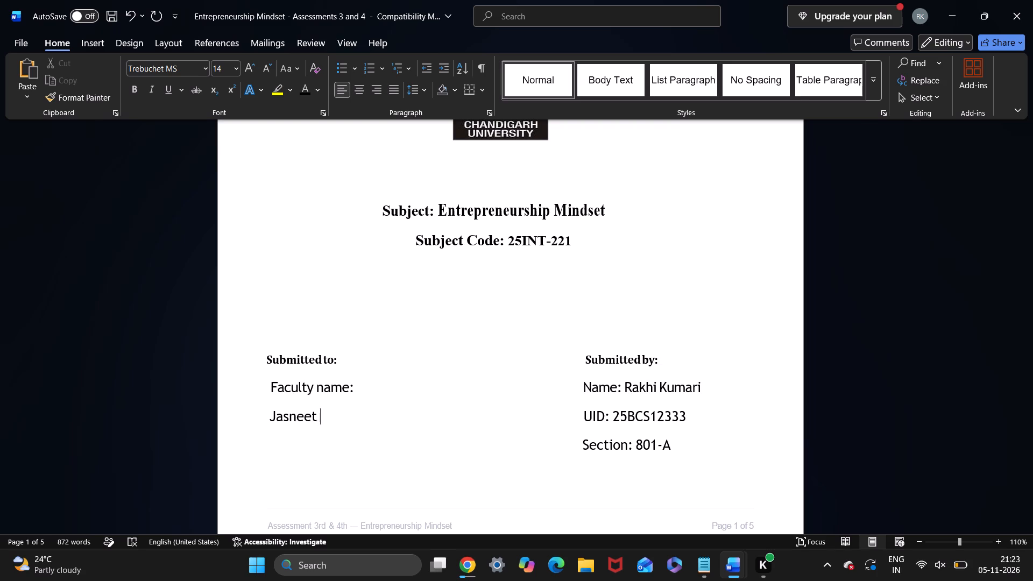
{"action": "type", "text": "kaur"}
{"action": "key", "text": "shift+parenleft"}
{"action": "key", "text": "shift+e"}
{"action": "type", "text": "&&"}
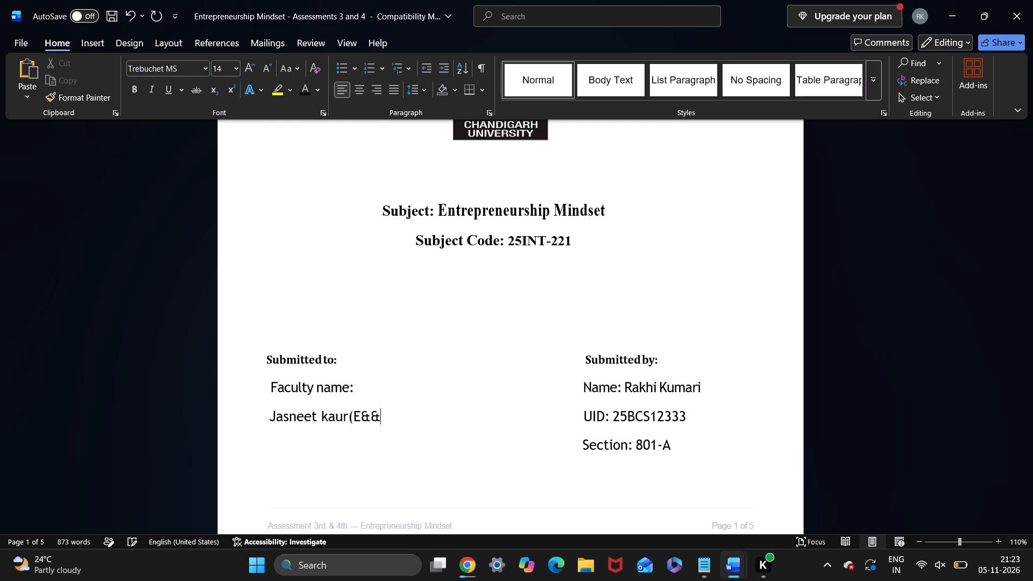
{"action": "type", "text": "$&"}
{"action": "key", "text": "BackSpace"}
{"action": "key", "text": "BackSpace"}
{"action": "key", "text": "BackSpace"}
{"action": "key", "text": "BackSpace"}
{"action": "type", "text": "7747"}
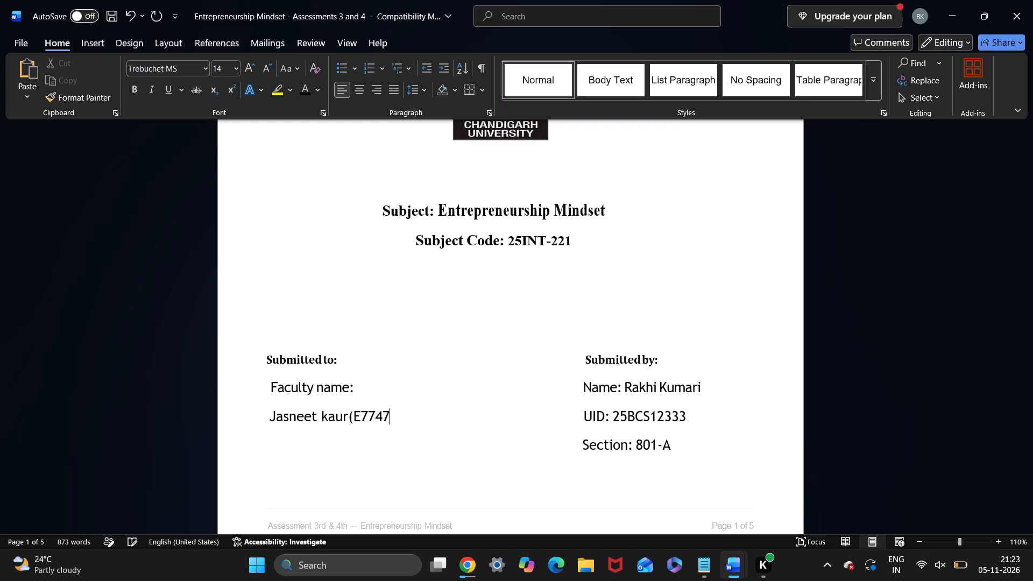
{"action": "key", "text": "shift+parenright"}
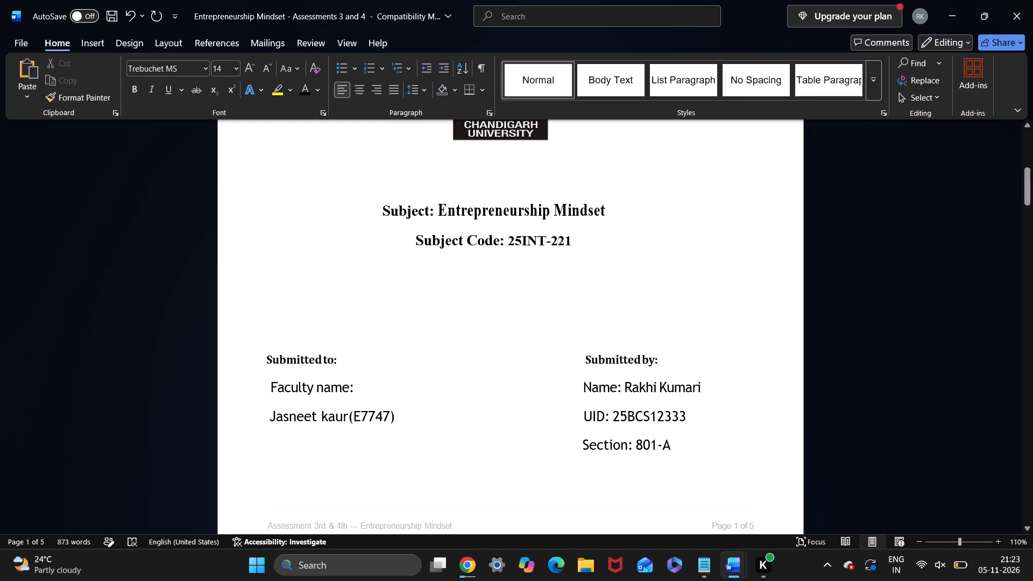
Select the whole cover page content and apply the Moderate margins preset, 2.54 cm top and bottom and 1.91 cm at the sides.
{"action": "scroll", "coordinate": [690, 433], "scroll_direction": "right", "scroll_amount": 1}
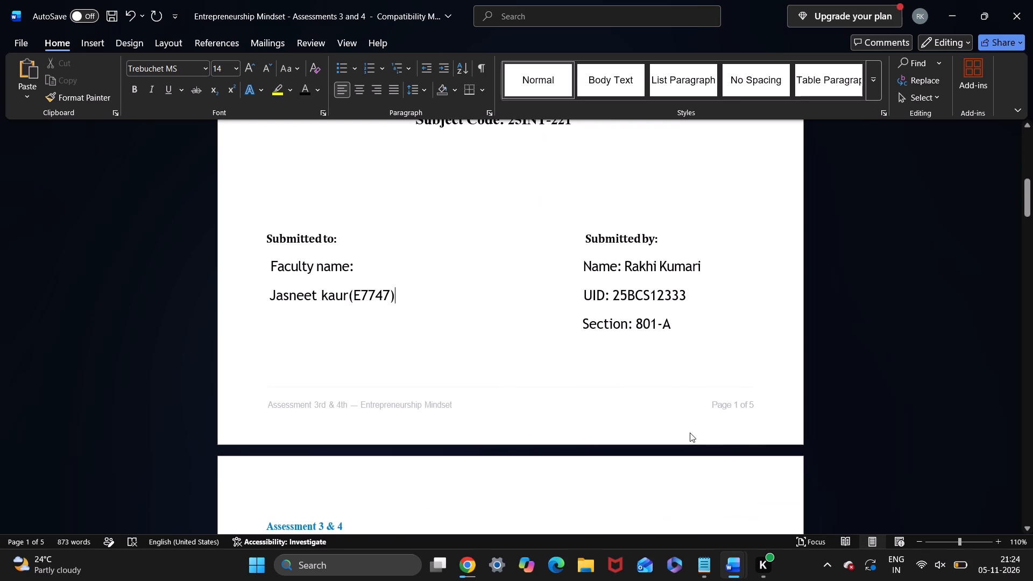
{"action": "scroll", "coordinate": [690, 432], "scroll_direction": "up", "scroll_amount": 1}
{"action": "scroll", "coordinate": [473, 466], "scroll_direction": "up", "scroll_amount": 3}
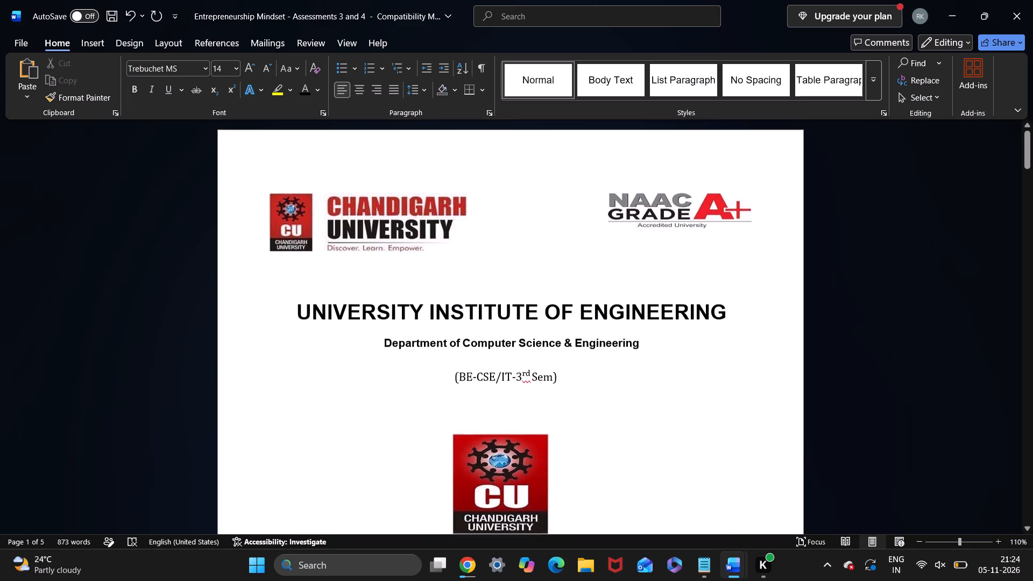
{"action": "left_click_drag", "start_coordinate": [261, 200], "coordinate": [556, 502]}
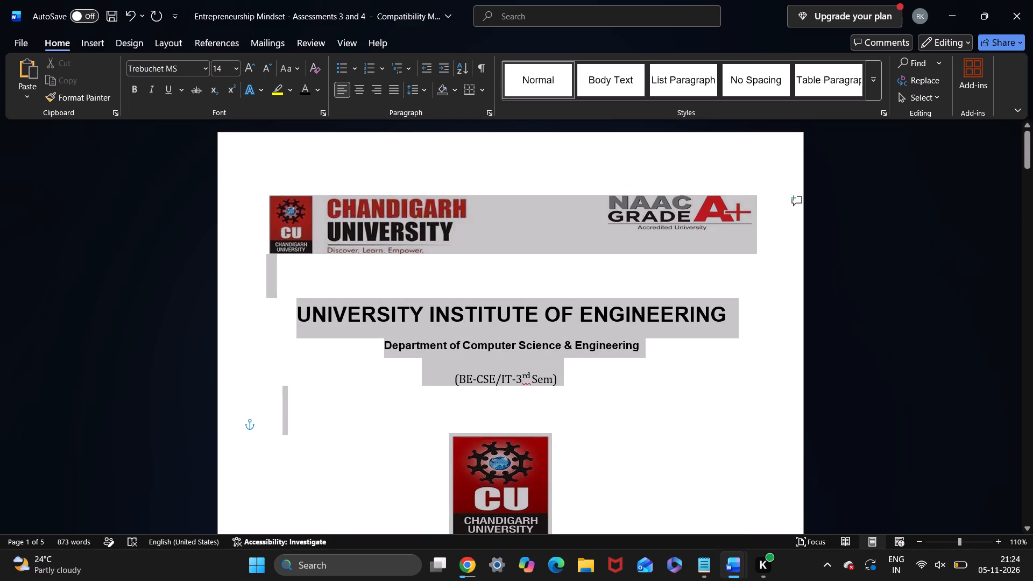
{"action": "left_click_drag", "start_coordinate": [556, 502], "coordinate": [713, 470]}
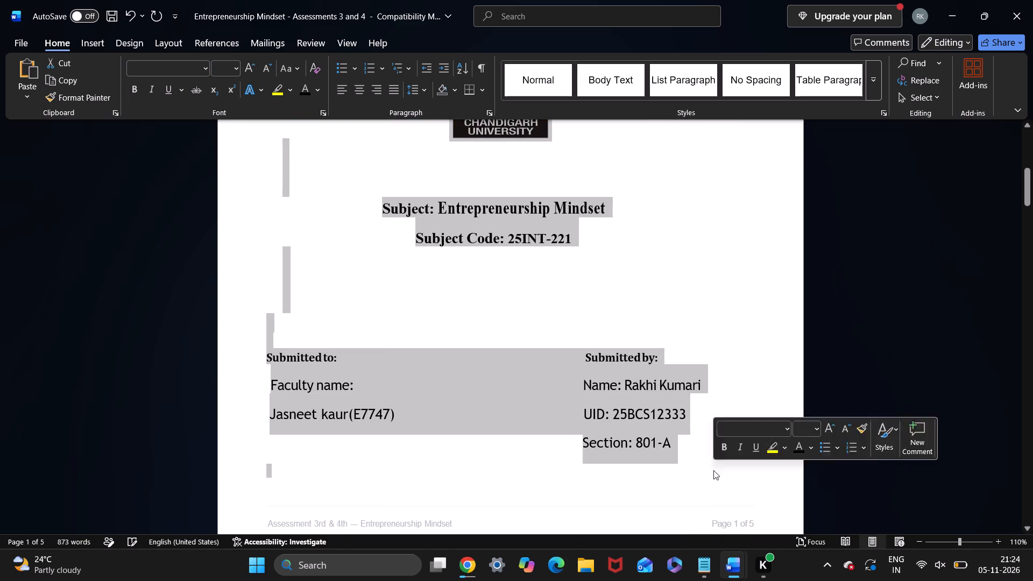
{"action": "left_click", "coordinate": [123, 44]}
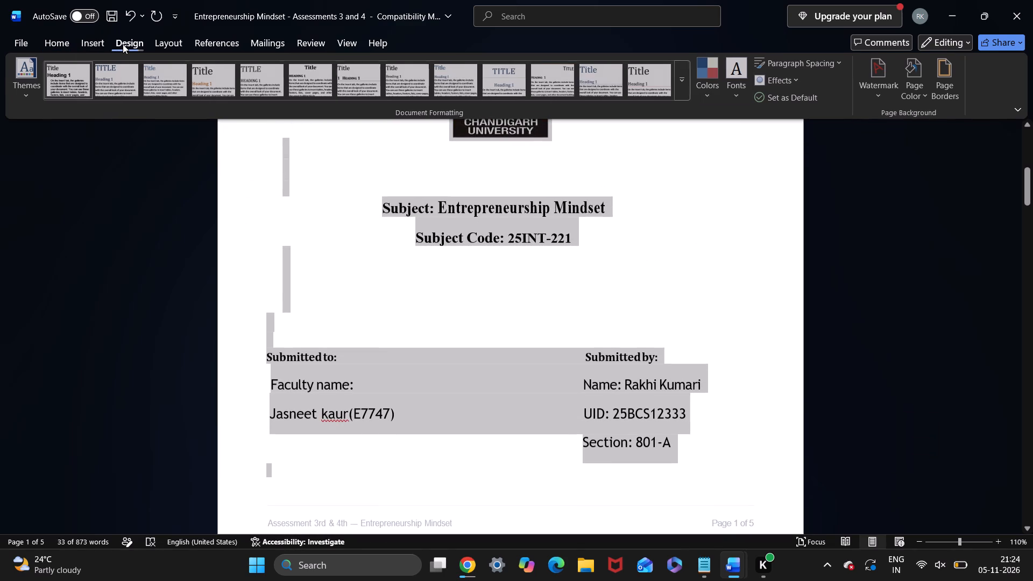
{"action": "left_click", "coordinate": [171, 38]}
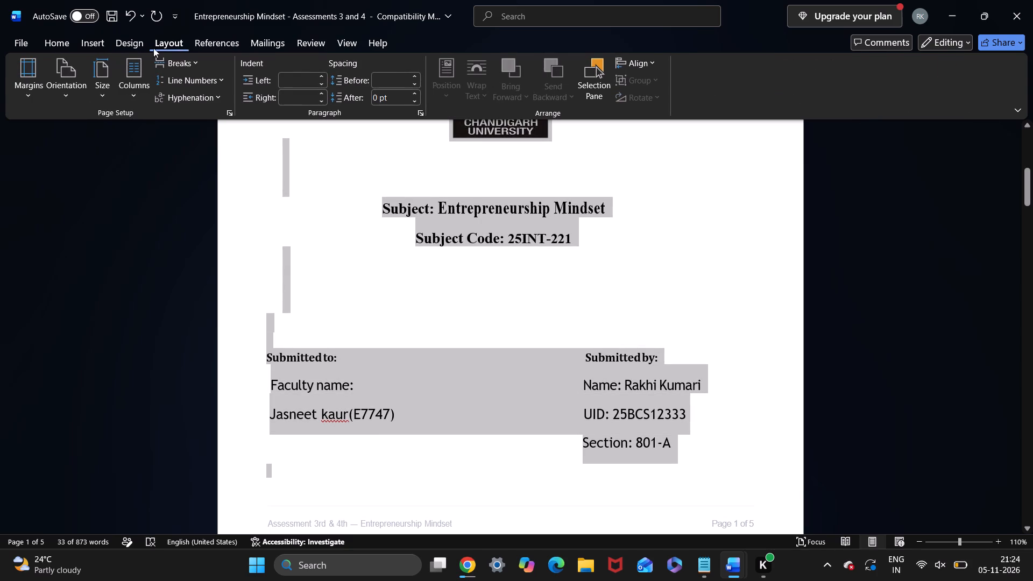
{"action": "left_click", "coordinate": [32, 82]}
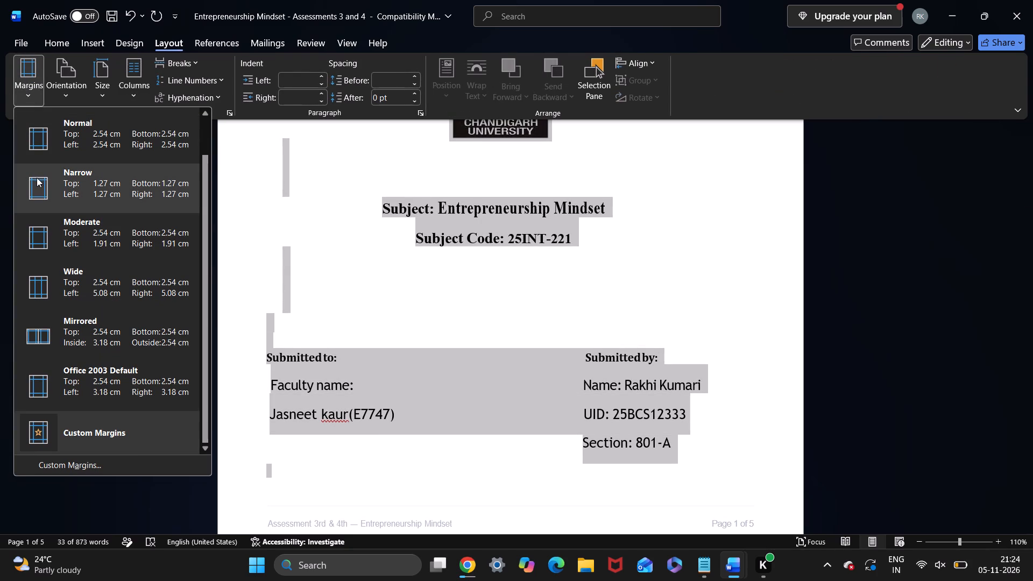
{"action": "left_click", "coordinate": [51, 241]}
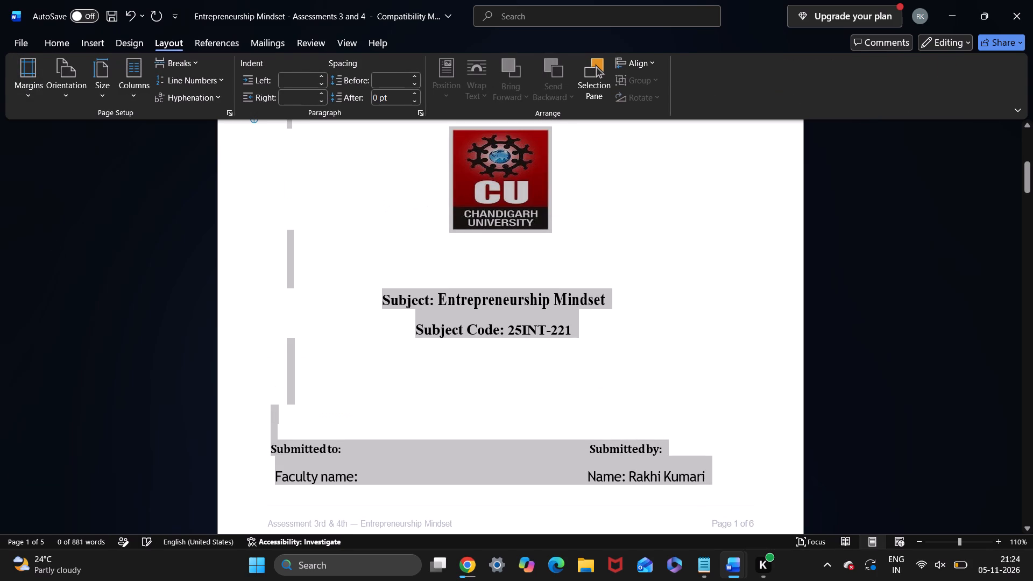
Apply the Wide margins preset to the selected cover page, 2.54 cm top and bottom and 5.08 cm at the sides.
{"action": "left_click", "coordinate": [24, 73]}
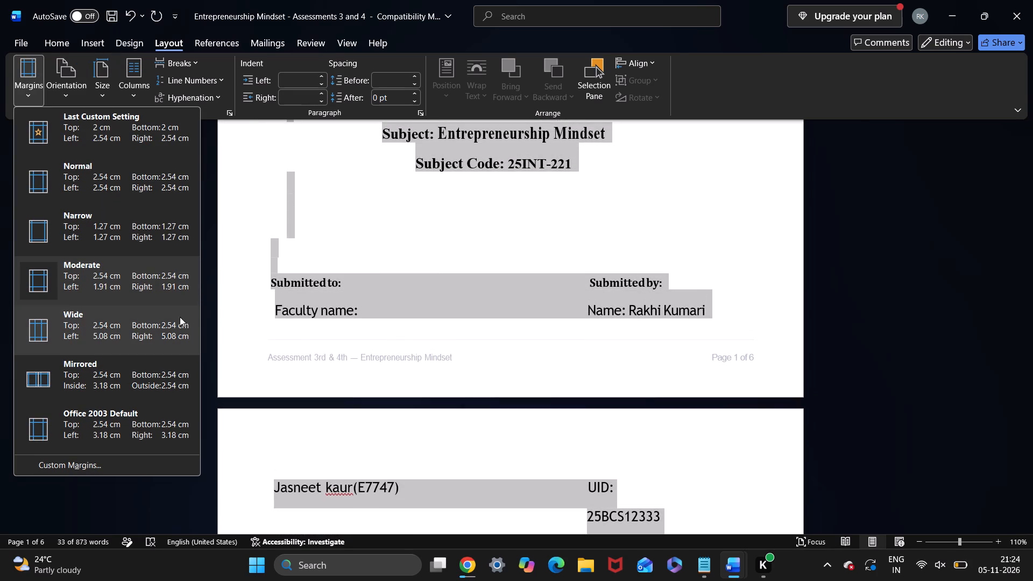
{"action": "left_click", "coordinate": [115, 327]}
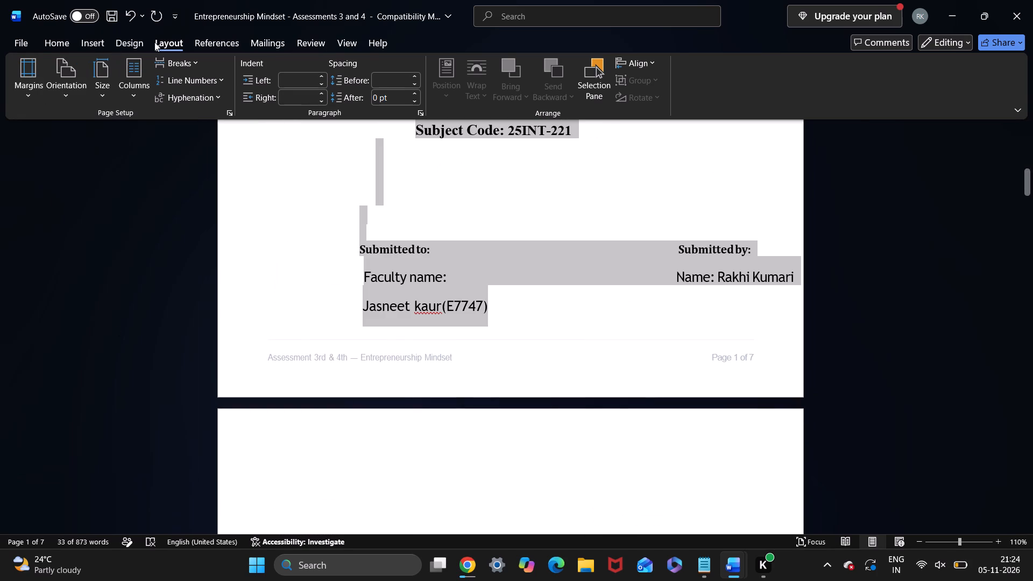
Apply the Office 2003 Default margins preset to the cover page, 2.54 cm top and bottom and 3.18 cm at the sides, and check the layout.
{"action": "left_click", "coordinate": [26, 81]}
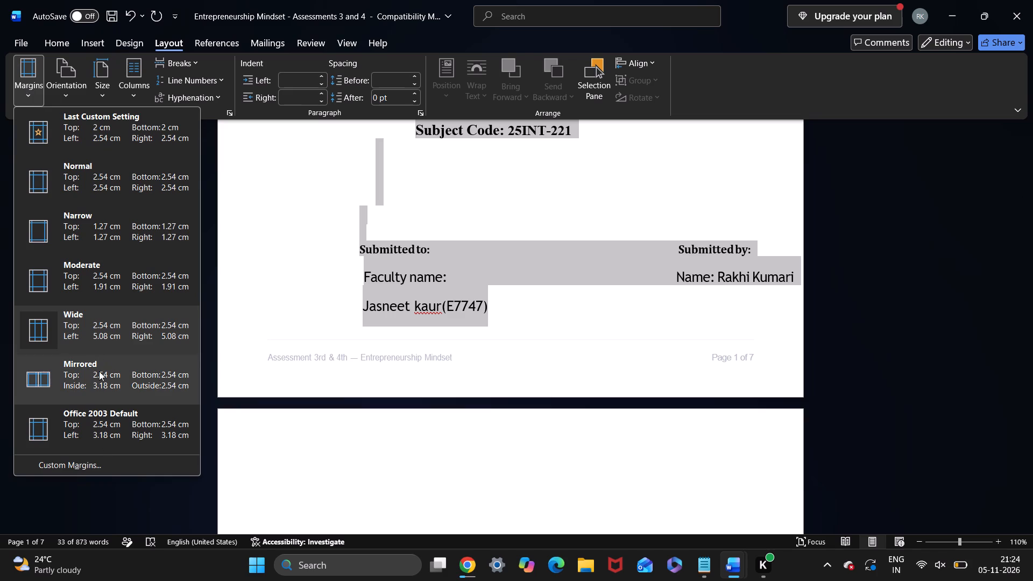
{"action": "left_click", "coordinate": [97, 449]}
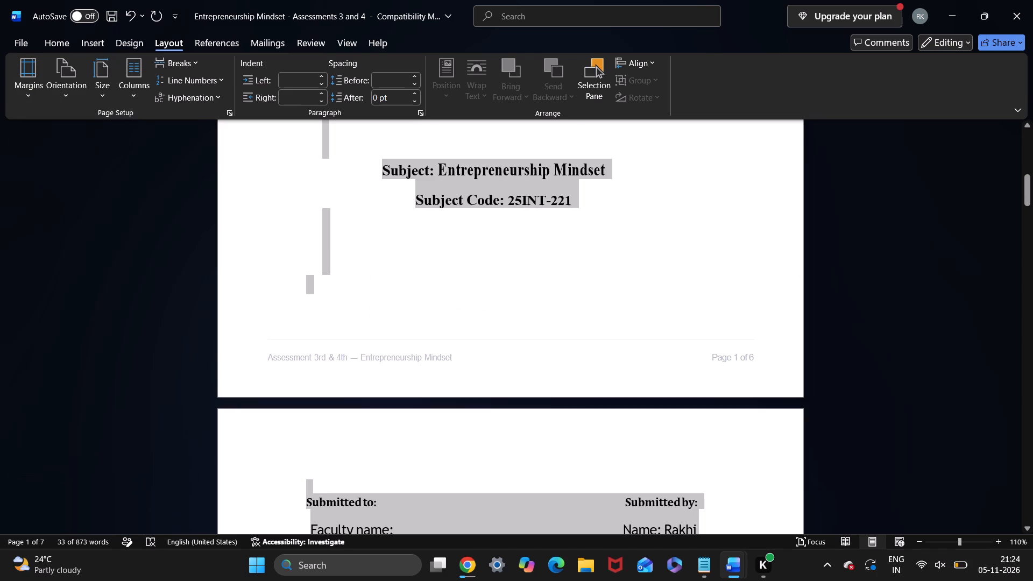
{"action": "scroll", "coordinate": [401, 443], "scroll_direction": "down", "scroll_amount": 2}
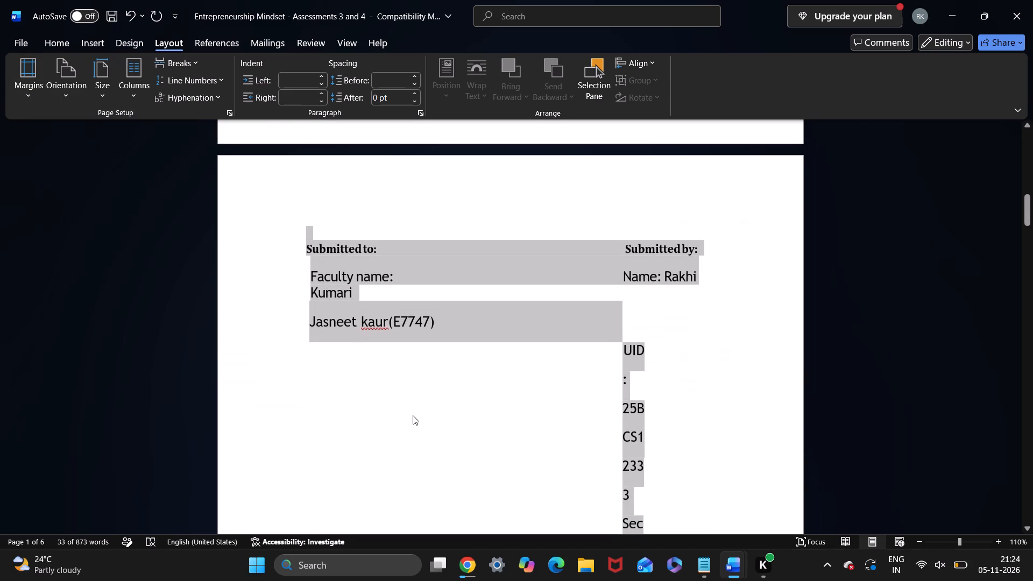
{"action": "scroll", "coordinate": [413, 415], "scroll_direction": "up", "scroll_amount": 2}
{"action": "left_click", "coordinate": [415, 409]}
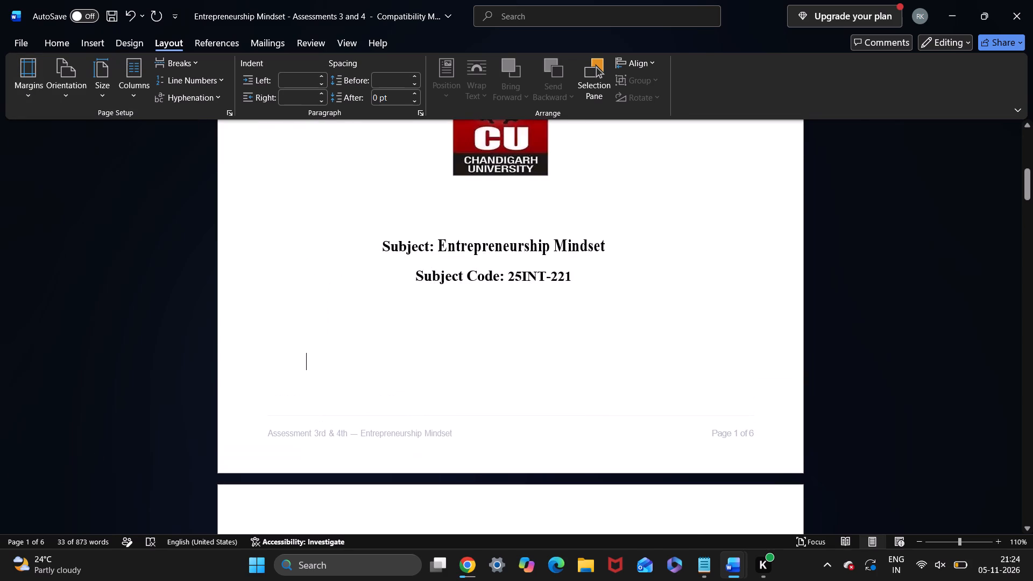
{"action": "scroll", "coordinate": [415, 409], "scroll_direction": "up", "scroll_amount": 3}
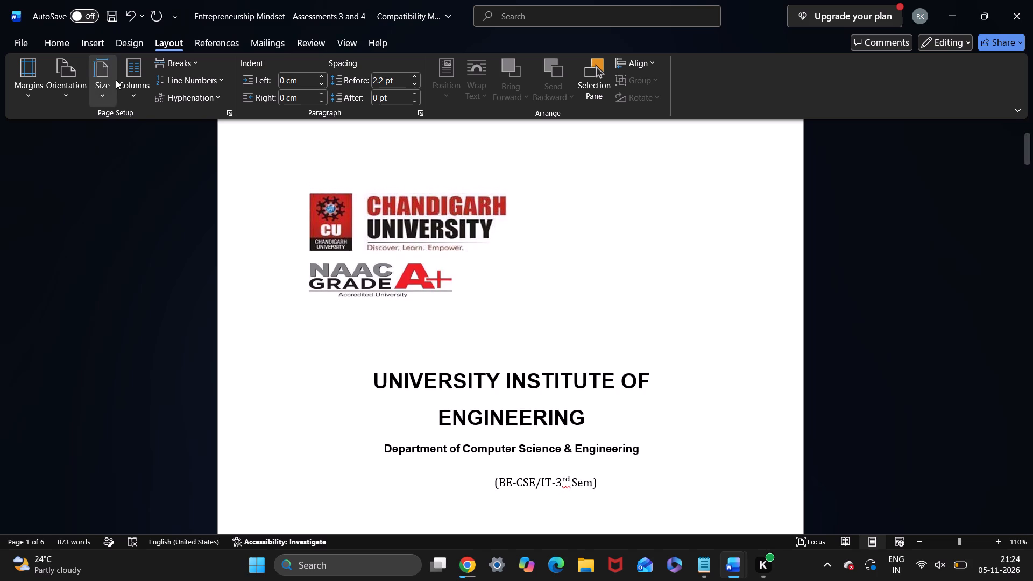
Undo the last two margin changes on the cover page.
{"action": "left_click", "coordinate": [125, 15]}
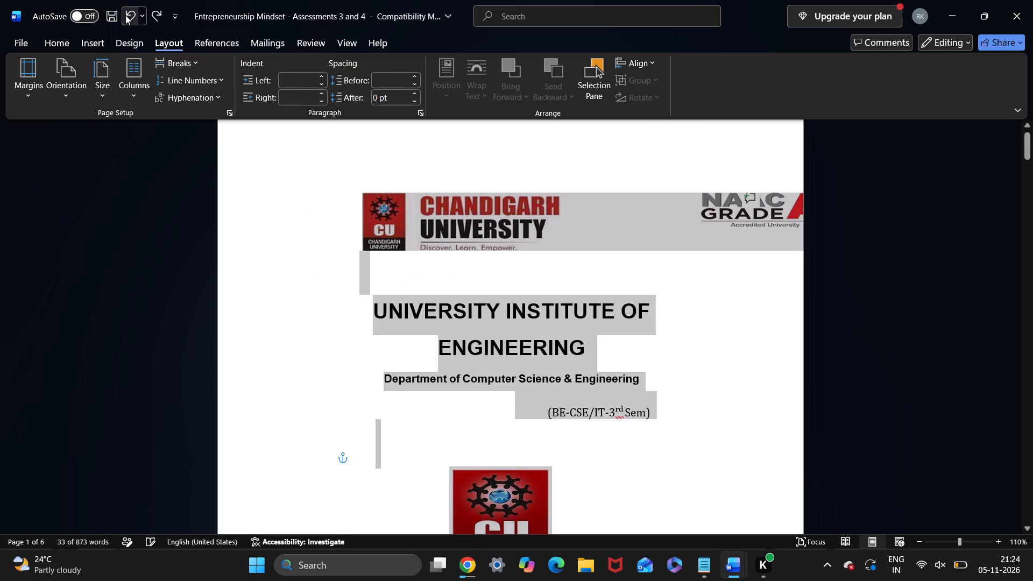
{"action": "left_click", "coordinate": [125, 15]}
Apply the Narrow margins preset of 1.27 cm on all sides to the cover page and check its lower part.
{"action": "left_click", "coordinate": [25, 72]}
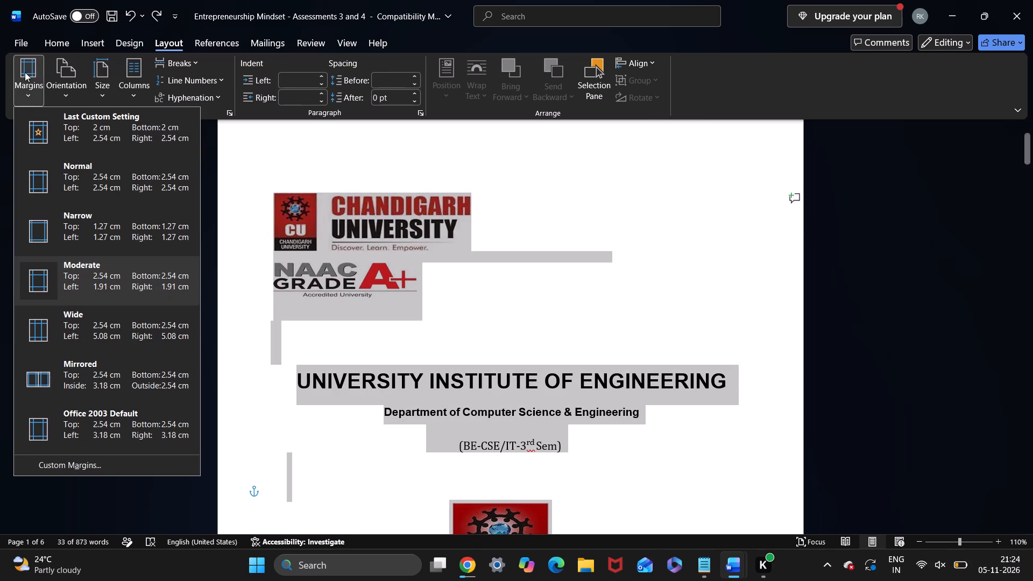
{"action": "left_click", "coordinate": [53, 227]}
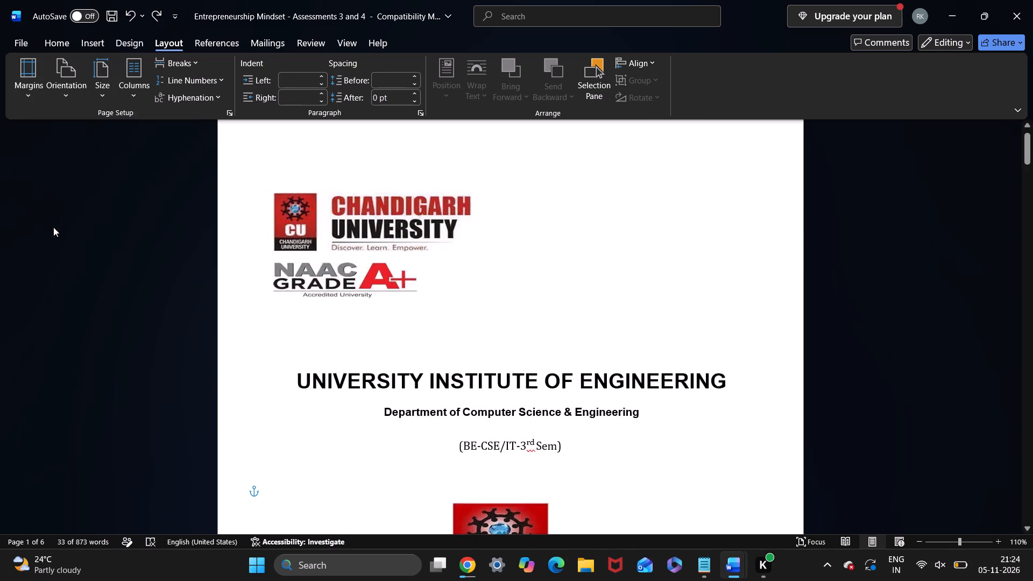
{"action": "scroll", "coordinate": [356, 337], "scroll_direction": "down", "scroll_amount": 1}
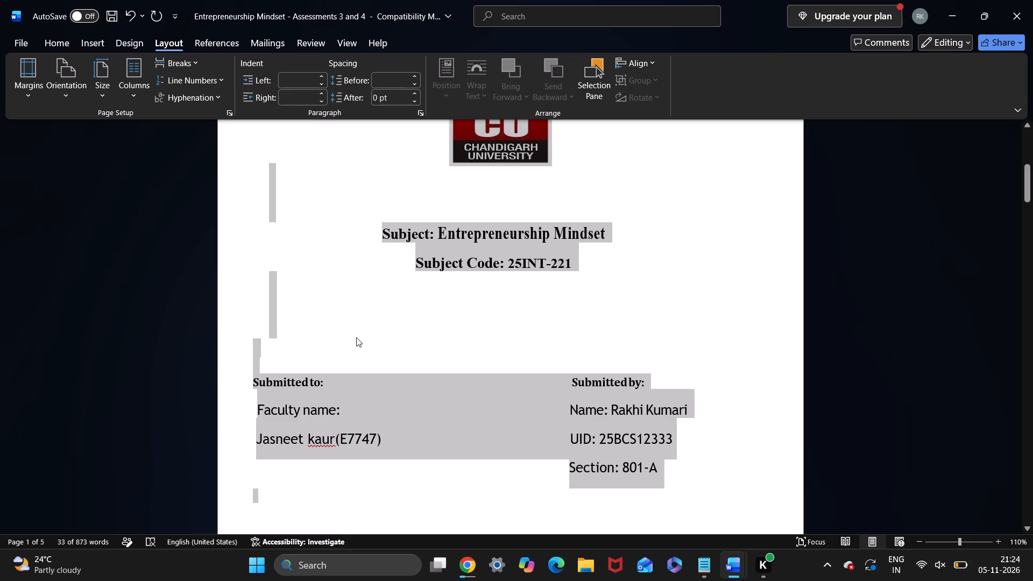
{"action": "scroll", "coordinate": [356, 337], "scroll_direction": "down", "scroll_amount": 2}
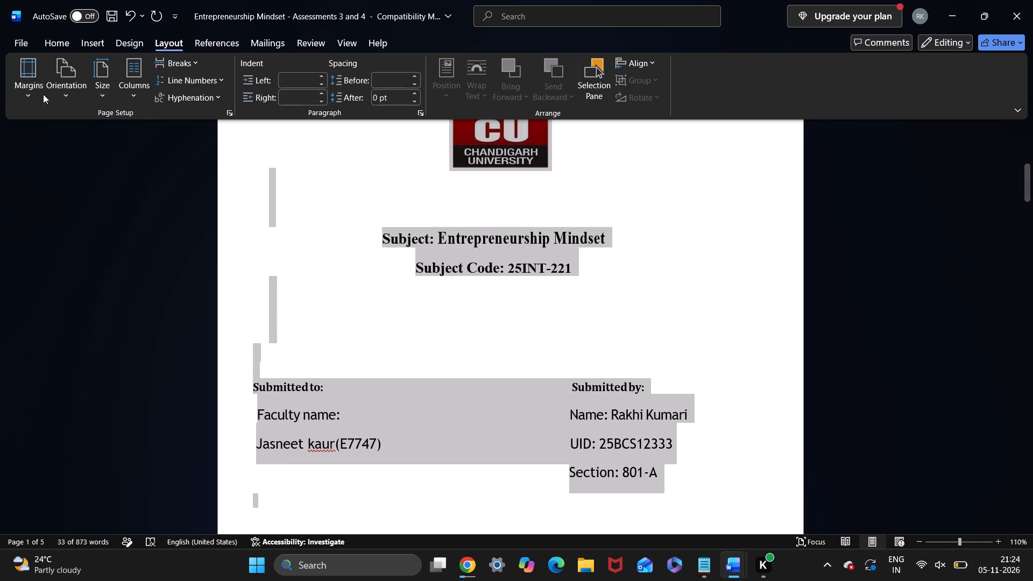
Apply the Normal margins preset of 2.54 cm on all sides to the cover page and deselect its content.
{"action": "left_click", "coordinate": [43, 94]}
{"action": "left_click", "coordinate": [72, 193]}
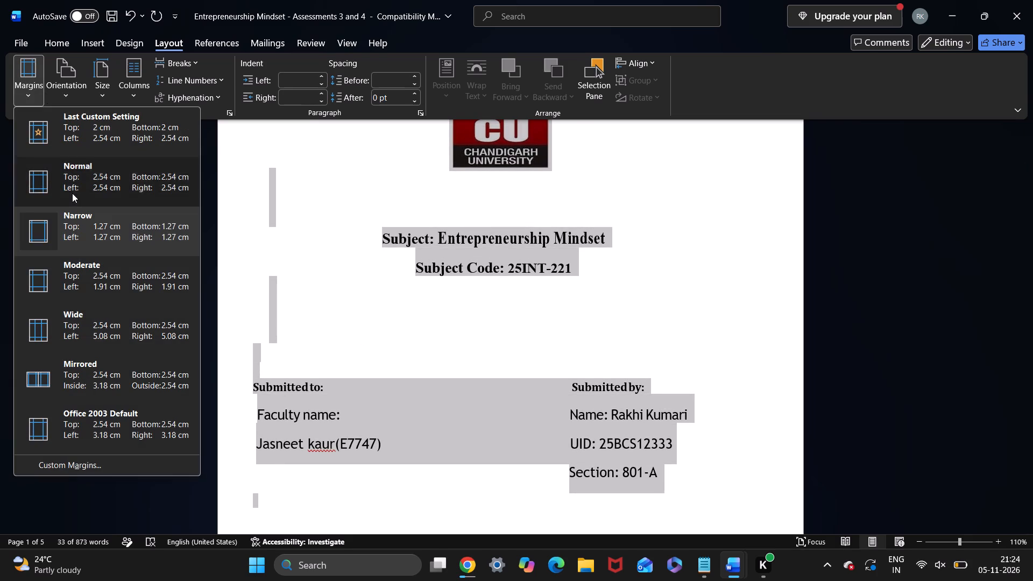
{"action": "scroll", "coordinate": [296, 332], "scroll_direction": "down", "scroll_amount": 1}
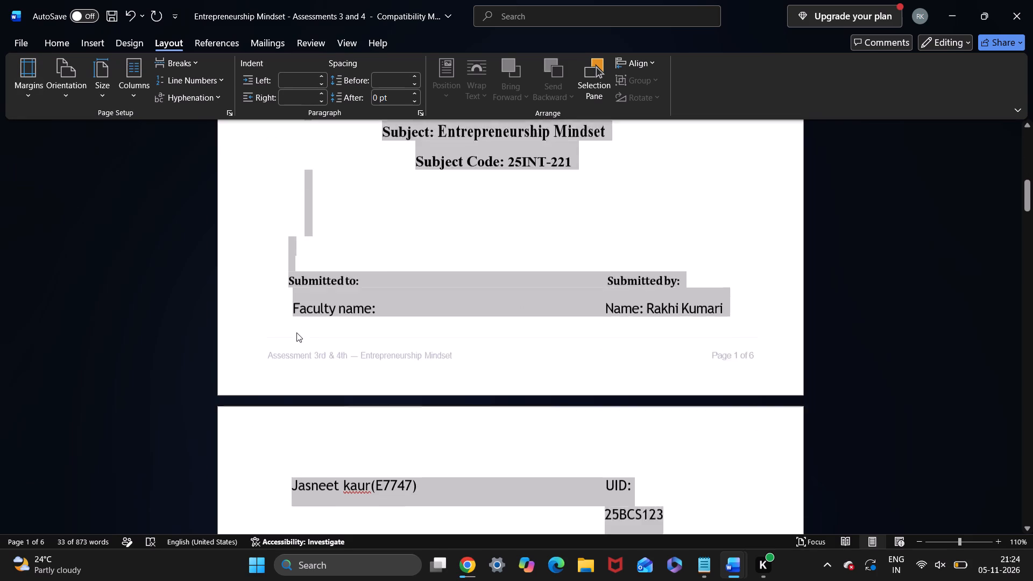
{"action": "scroll", "coordinate": [296, 332], "scroll_direction": "down", "scroll_amount": 1}
{"action": "scroll", "coordinate": [360, 294], "scroll_direction": "up", "scroll_amount": 1}
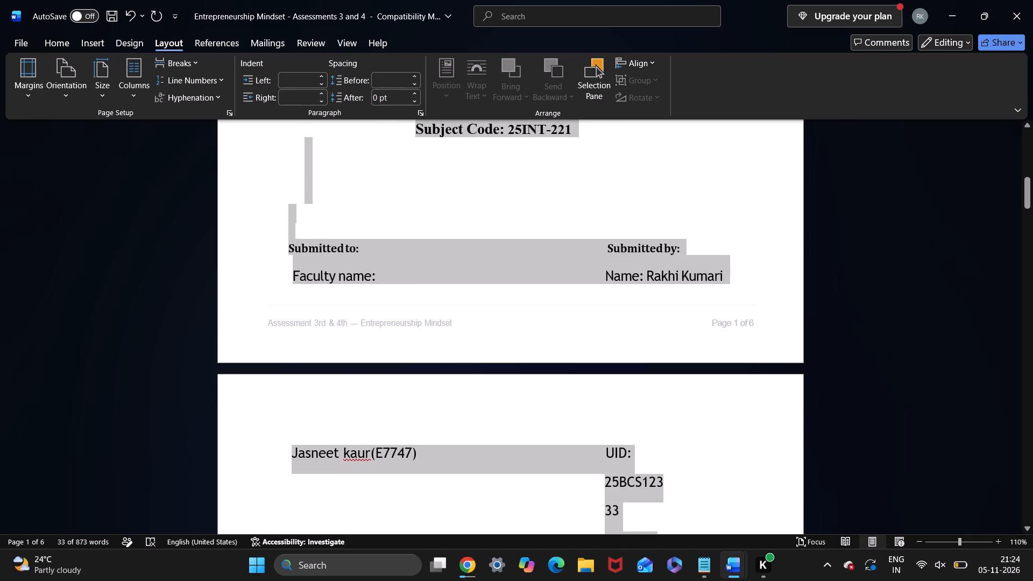
{"action": "left_click", "coordinate": [405, 273]}
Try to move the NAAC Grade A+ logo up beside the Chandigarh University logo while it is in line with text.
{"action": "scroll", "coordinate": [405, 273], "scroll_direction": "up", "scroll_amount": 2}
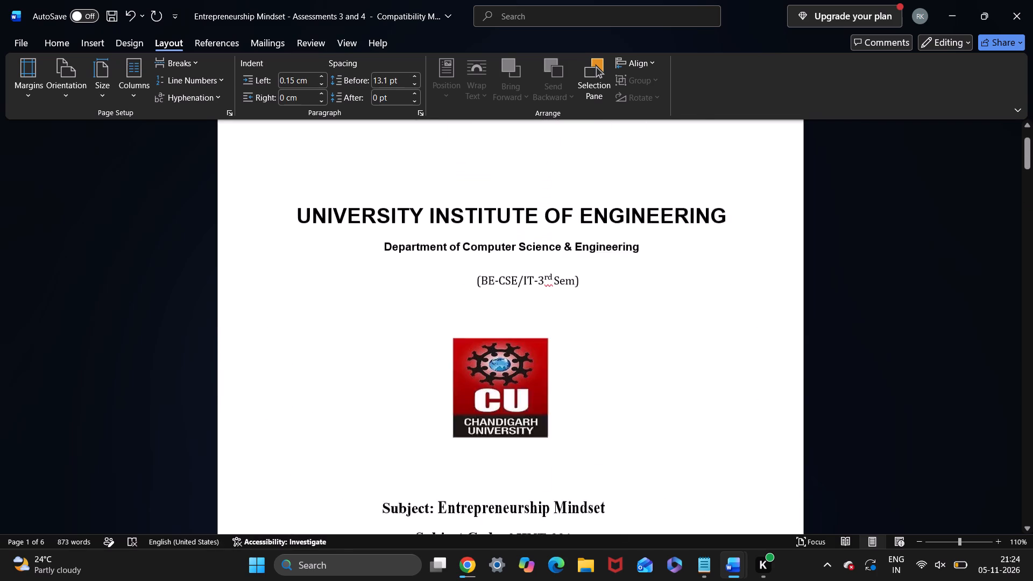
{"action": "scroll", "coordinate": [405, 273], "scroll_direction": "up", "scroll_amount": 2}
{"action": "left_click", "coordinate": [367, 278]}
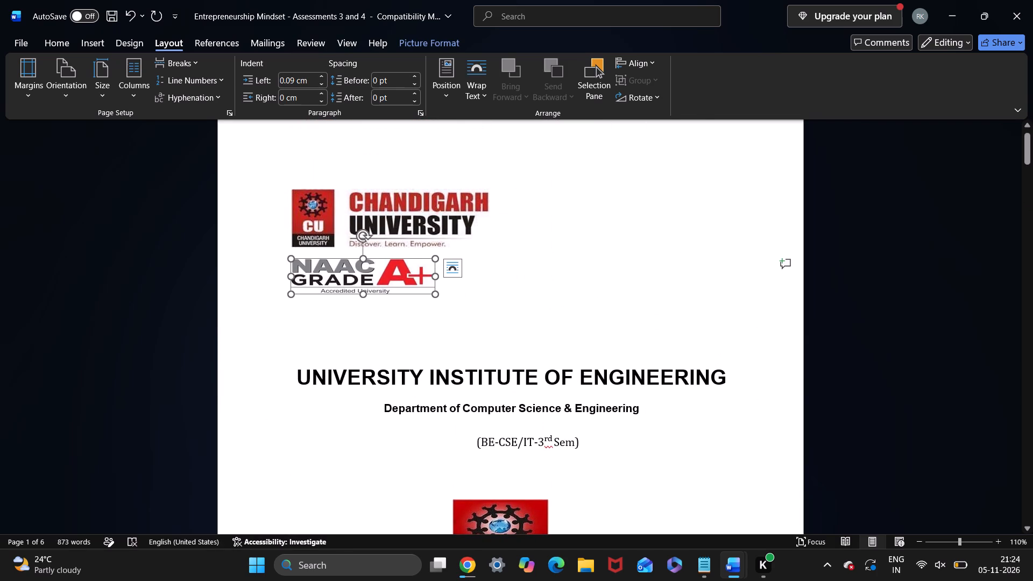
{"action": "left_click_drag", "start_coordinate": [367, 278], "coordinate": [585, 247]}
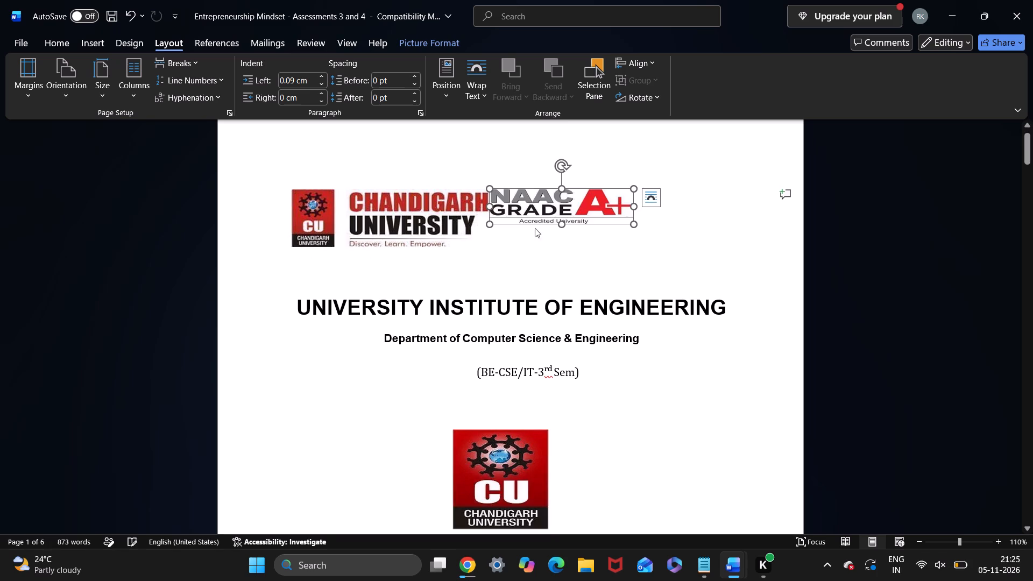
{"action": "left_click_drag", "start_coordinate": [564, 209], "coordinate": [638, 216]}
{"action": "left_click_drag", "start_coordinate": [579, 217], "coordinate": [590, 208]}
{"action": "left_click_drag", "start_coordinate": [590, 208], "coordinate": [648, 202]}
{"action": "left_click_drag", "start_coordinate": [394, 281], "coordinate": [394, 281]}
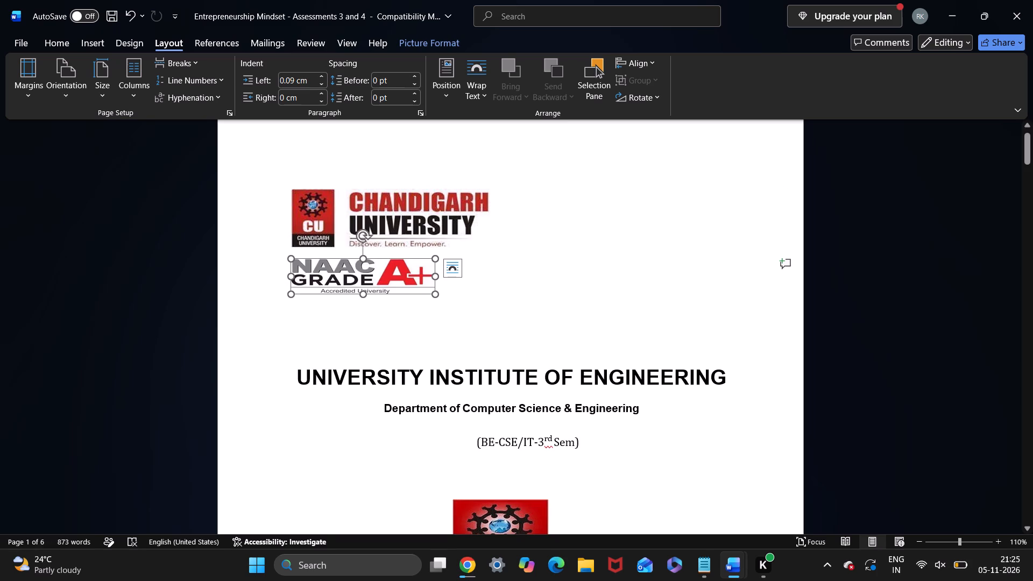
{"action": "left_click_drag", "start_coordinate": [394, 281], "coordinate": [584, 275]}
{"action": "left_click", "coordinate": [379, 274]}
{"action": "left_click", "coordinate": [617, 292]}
Set the text wrapping of the NAAC Grade A+ logo to Tight.
{"action": "left_click", "coordinate": [366, 282]}
{"action": "left_click", "coordinate": [457, 271]}
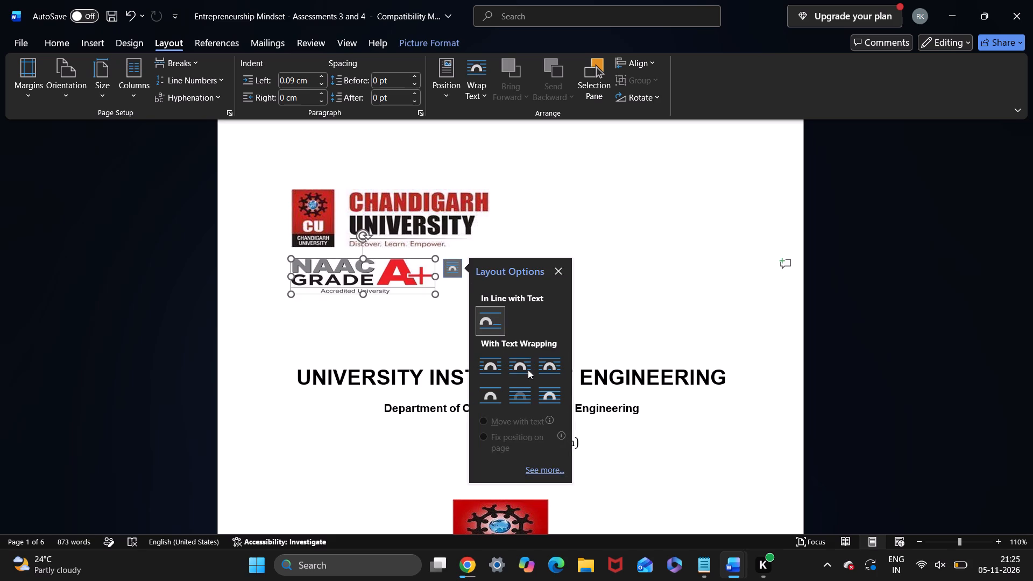
{"action": "left_click", "coordinate": [528, 370]}
{"action": "left_click", "coordinate": [614, 263]}
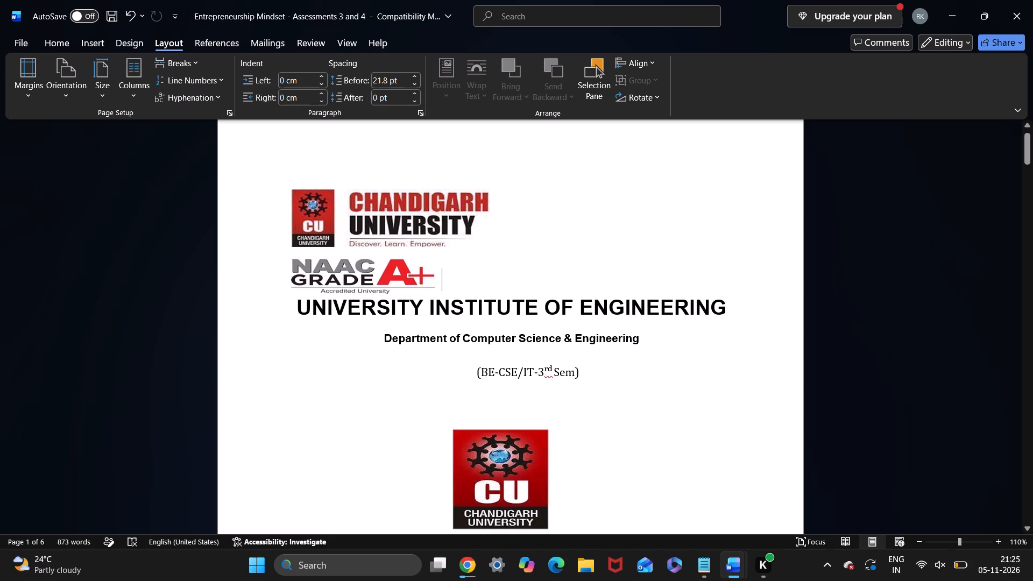
Move the NAAC Grade A+ logo to the cover page's right side, level with the top of the Chandigarh University logo.
{"action": "left_click_drag", "start_coordinate": [381, 271], "coordinate": [683, 201]}
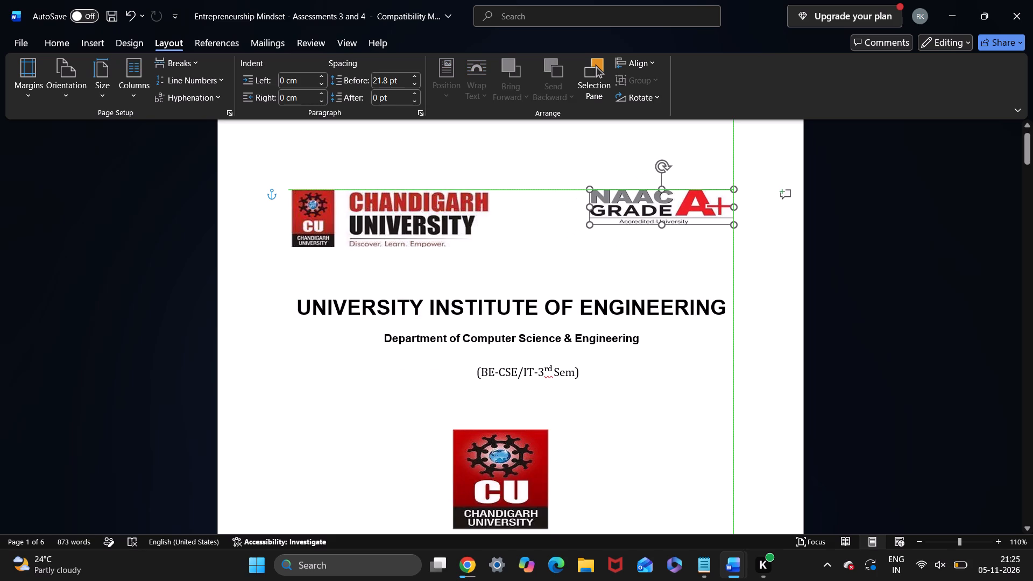
{"action": "left_click_drag", "start_coordinate": [683, 201], "coordinate": [690, 202]}
{"action": "left_click", "coordinate": [892, 258]}
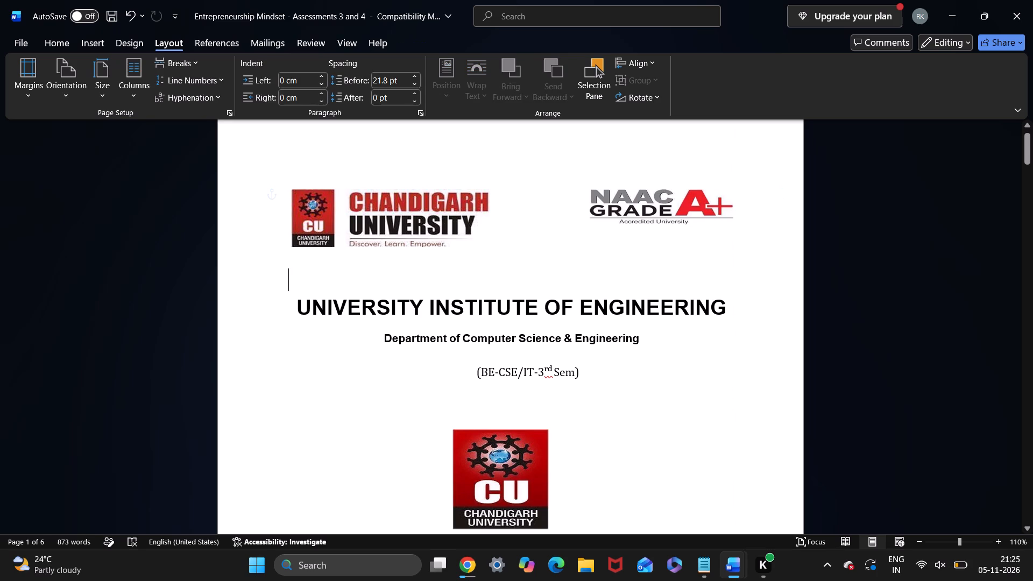
Move the Chandigarh University logo slightly higher at the top of the cover page.
{"action": "scroll", "coordinate": [892, 258], "scroll_direction": "up", "scroll_amount": 2}
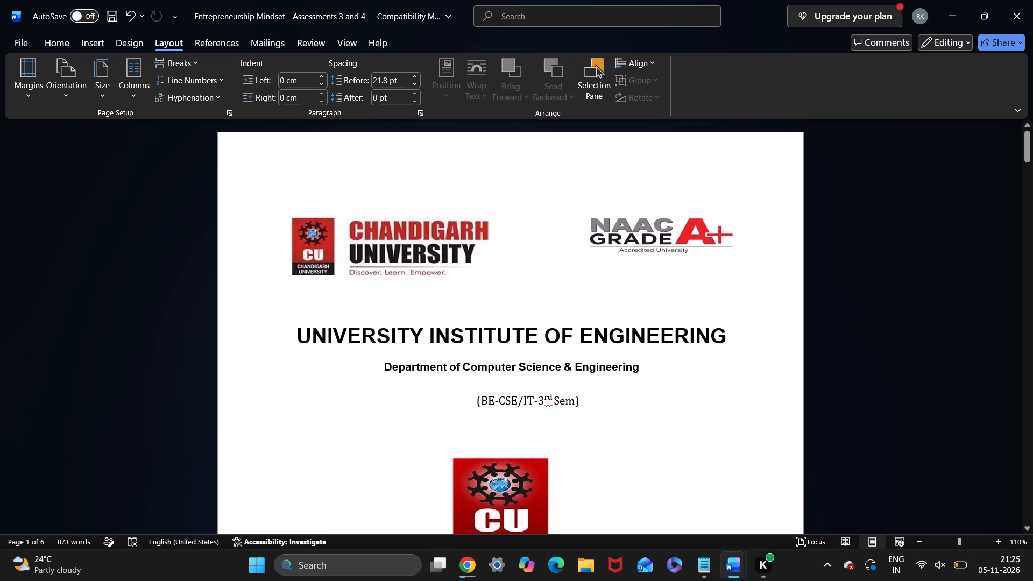
{"action": "left_click_drag", "start_coordinate": [398, 259], "coordinate": [374, 214]}
{"action": "left_click_drag", "start_coordinate": [378, 230], "coordinate": [376, 226]}
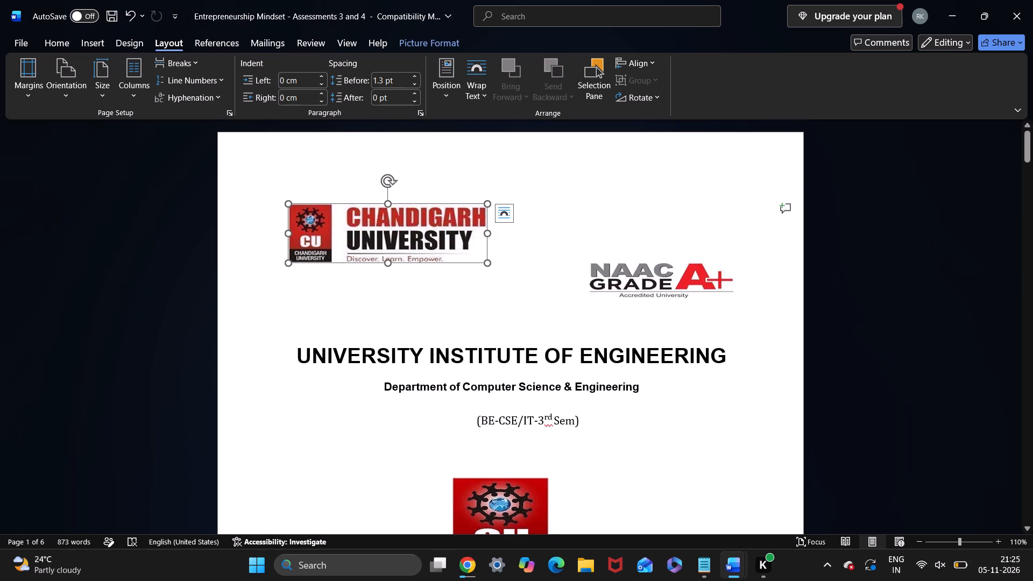
{"action": "left_click_drag", "start_coordinate": [376, 226], "coordinate": [364, 194]}
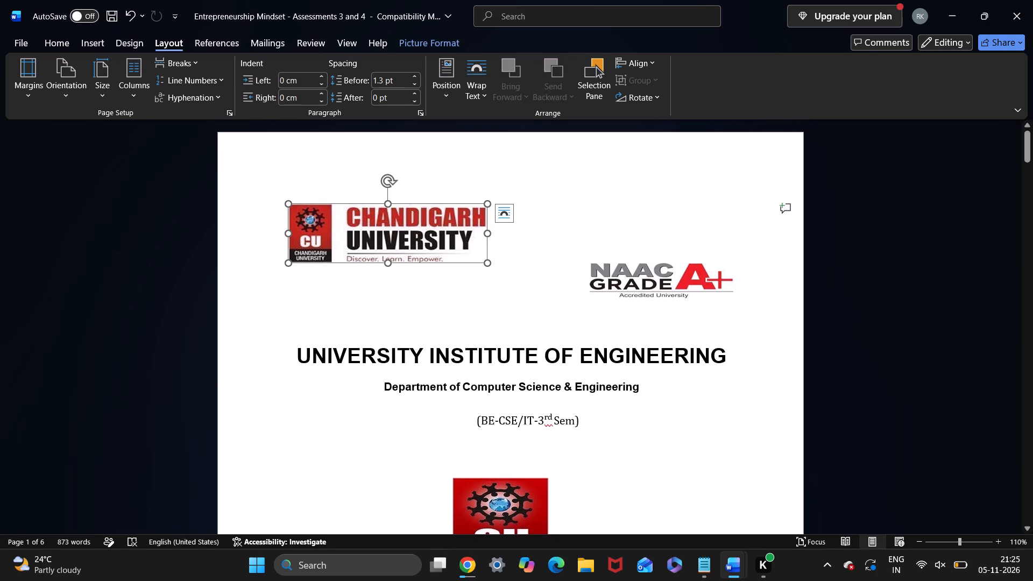
Move the NAAC Grade A+ logo back up, aligning its top edge with the Chandigarh University logo, slightly nearer the page's right edge.
{"action": "left_click", "coordinate": [651, 280]}
{"action": "left_click_drag", "start_coordinate": [651, 280], "coordinate": [664, 218]}
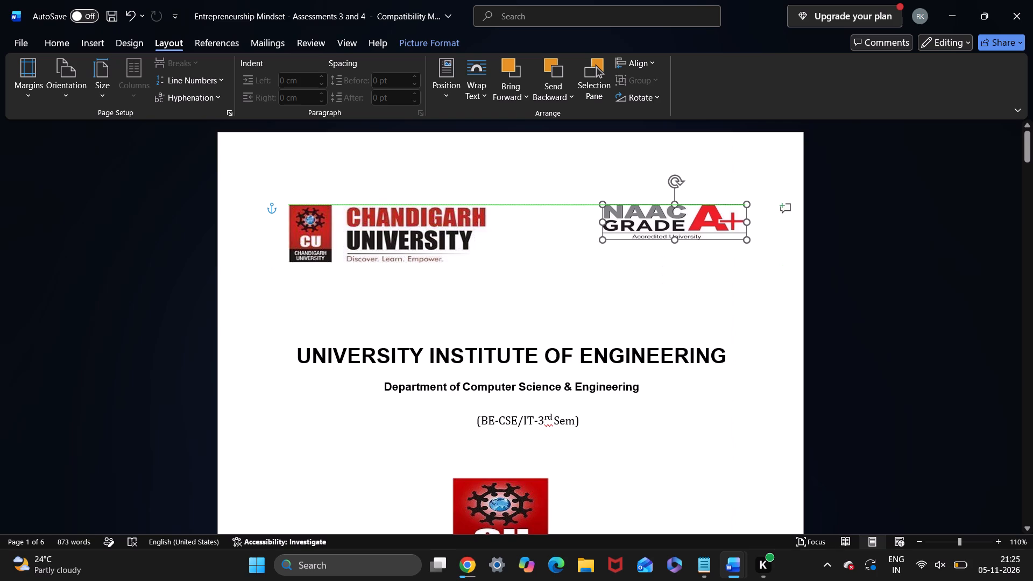
{"action": "left_click_drag", "start_coordinate": [664, 218], "coordinate": [664, 218]}
{"action": "left_click", "coordinate": [867, 246]}
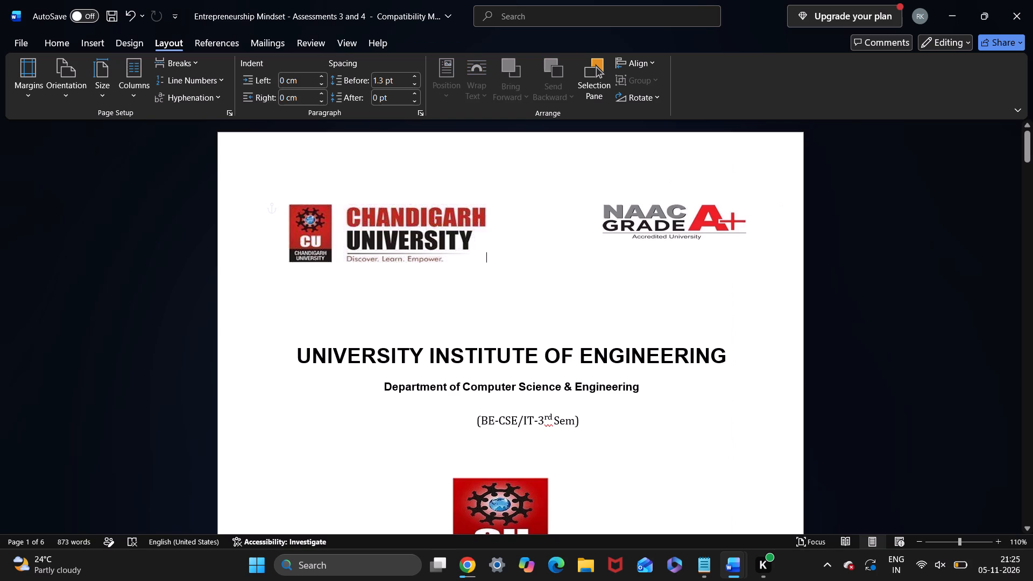
{"action": "scroll", "coordinate": [867, 246], "scroll_direction": "down", "scroll_amount": 1}
{"action": "left_click", "coordinate": [867, 246]}
{"action": "scroll", "coordinate": [867, 246], "scroll_direction": "up", "scroll_amount": 2}
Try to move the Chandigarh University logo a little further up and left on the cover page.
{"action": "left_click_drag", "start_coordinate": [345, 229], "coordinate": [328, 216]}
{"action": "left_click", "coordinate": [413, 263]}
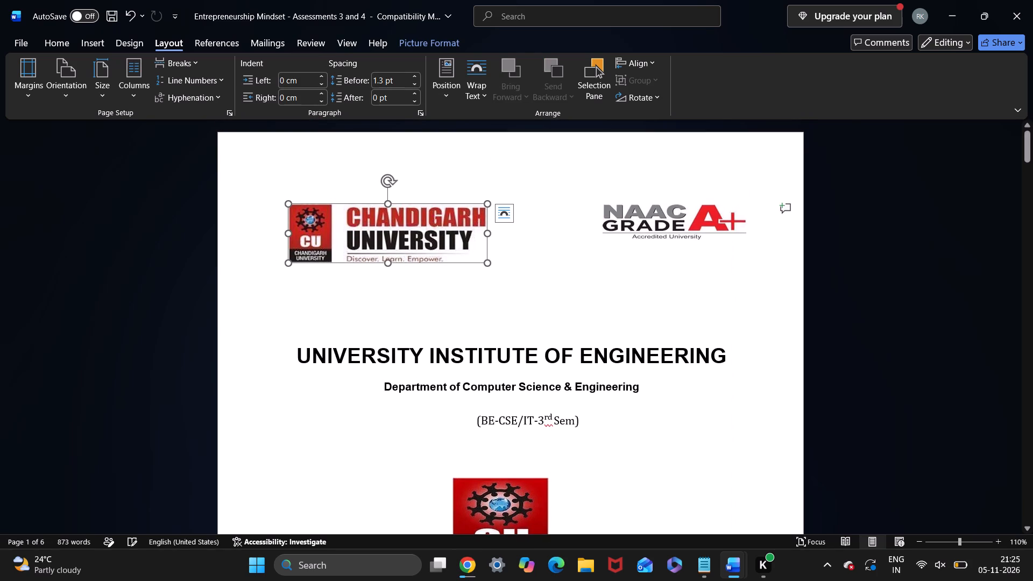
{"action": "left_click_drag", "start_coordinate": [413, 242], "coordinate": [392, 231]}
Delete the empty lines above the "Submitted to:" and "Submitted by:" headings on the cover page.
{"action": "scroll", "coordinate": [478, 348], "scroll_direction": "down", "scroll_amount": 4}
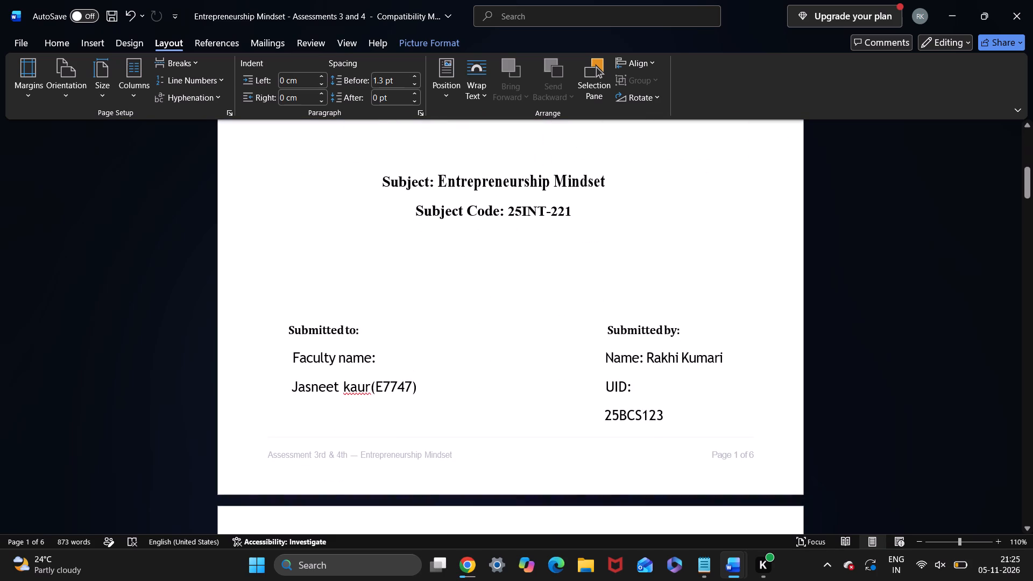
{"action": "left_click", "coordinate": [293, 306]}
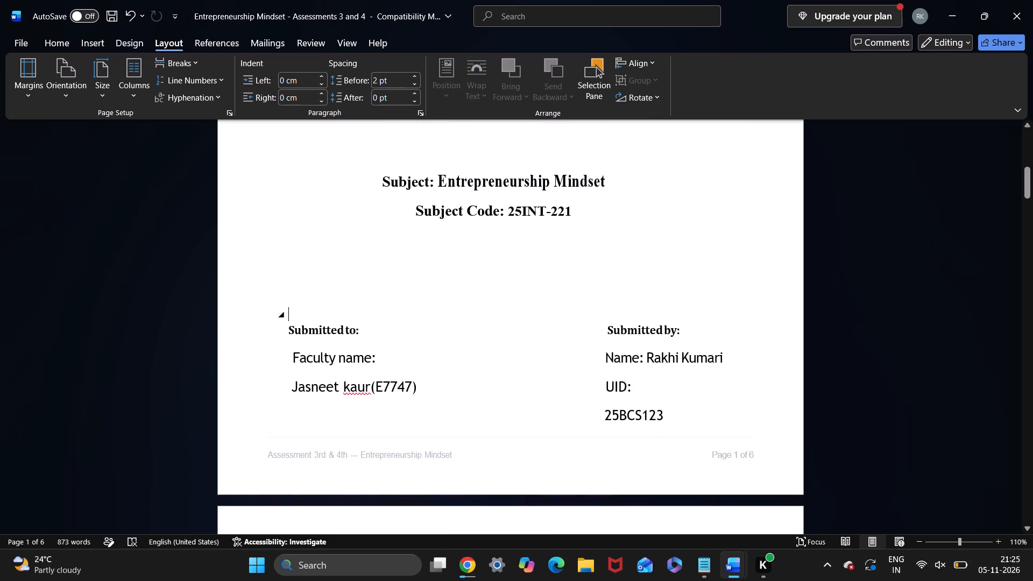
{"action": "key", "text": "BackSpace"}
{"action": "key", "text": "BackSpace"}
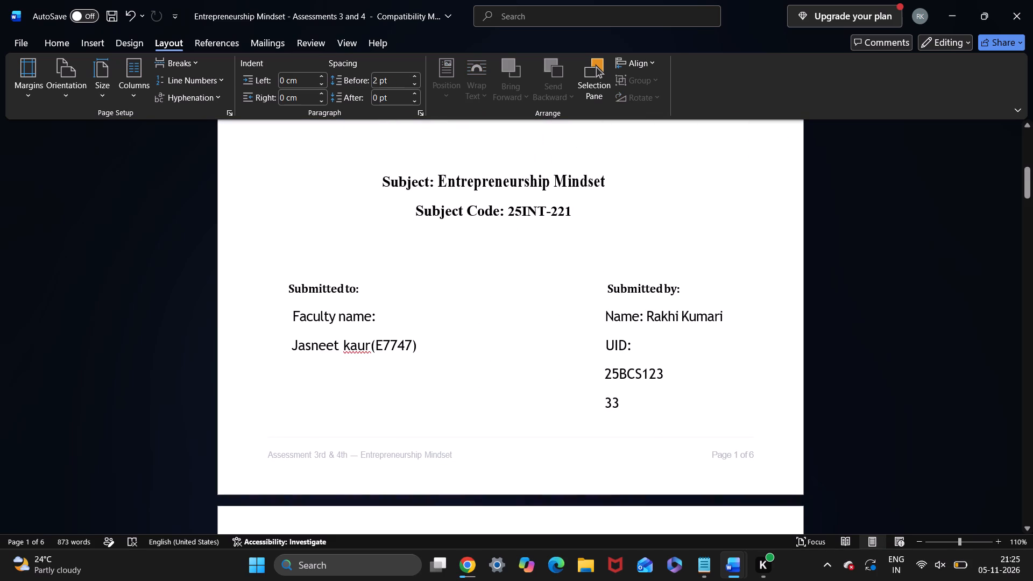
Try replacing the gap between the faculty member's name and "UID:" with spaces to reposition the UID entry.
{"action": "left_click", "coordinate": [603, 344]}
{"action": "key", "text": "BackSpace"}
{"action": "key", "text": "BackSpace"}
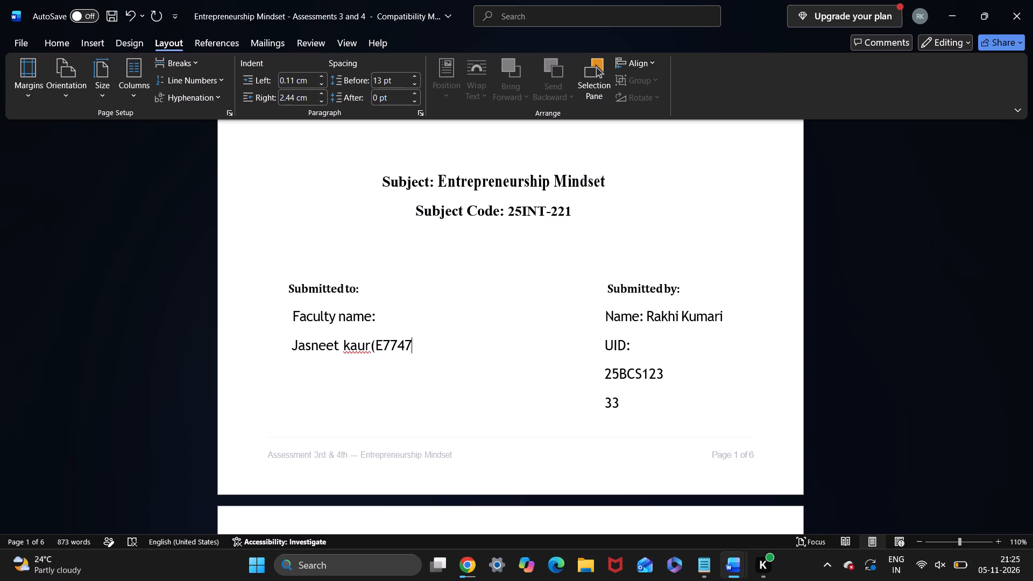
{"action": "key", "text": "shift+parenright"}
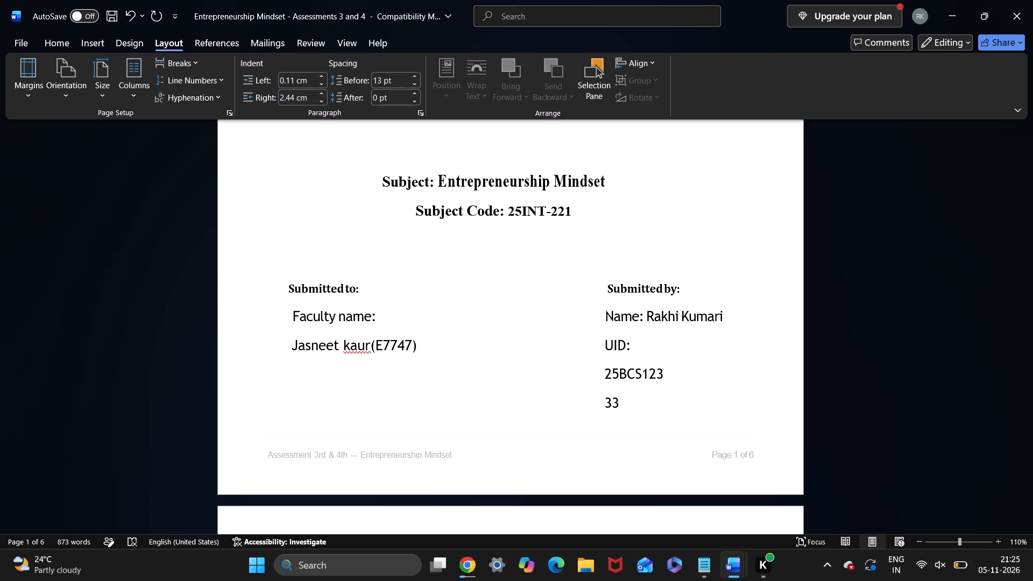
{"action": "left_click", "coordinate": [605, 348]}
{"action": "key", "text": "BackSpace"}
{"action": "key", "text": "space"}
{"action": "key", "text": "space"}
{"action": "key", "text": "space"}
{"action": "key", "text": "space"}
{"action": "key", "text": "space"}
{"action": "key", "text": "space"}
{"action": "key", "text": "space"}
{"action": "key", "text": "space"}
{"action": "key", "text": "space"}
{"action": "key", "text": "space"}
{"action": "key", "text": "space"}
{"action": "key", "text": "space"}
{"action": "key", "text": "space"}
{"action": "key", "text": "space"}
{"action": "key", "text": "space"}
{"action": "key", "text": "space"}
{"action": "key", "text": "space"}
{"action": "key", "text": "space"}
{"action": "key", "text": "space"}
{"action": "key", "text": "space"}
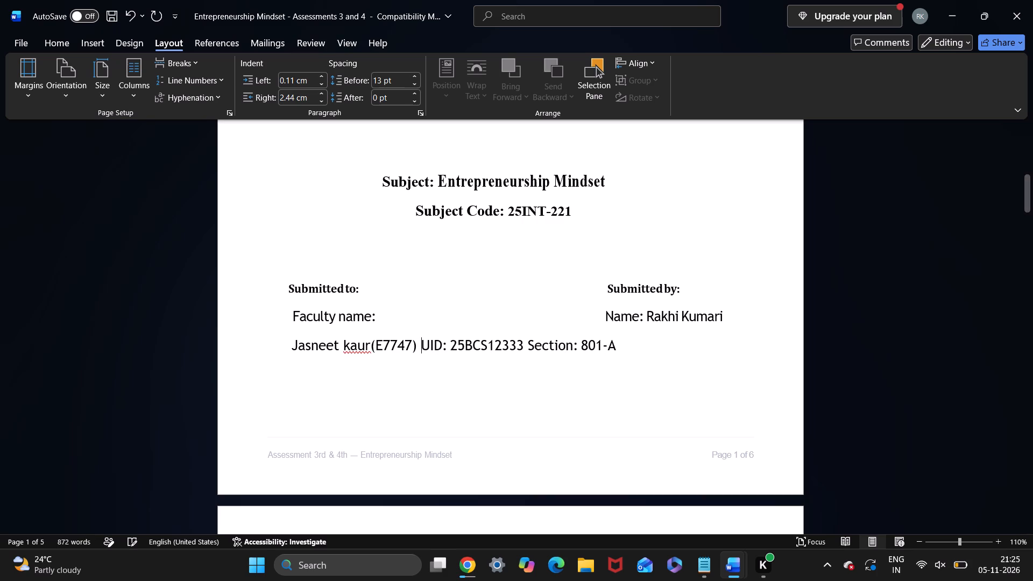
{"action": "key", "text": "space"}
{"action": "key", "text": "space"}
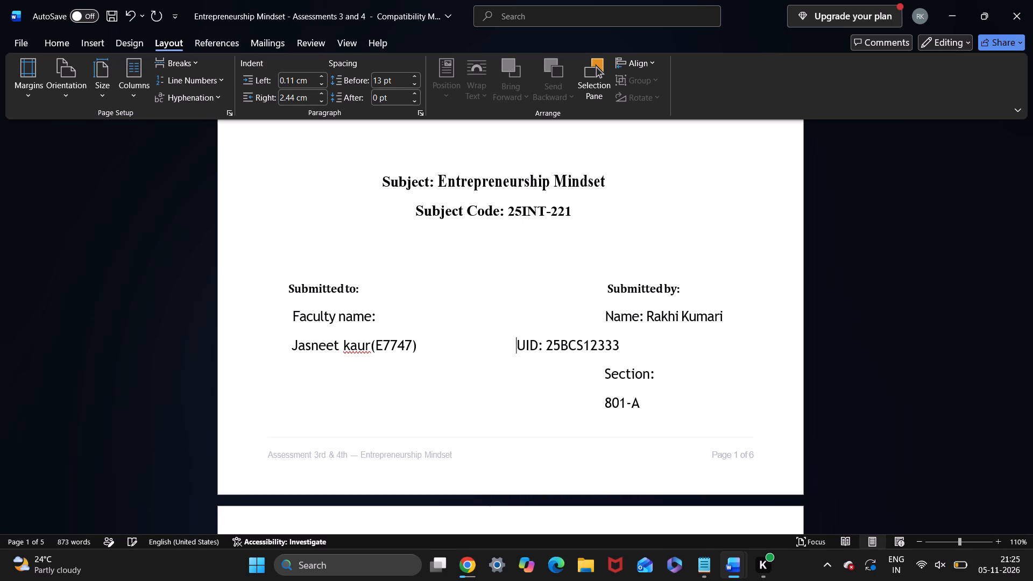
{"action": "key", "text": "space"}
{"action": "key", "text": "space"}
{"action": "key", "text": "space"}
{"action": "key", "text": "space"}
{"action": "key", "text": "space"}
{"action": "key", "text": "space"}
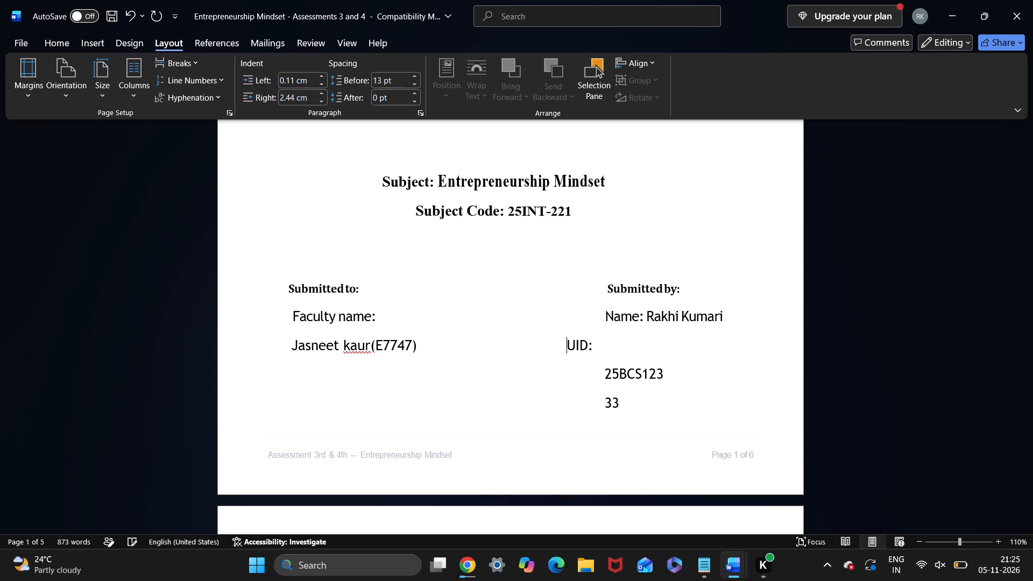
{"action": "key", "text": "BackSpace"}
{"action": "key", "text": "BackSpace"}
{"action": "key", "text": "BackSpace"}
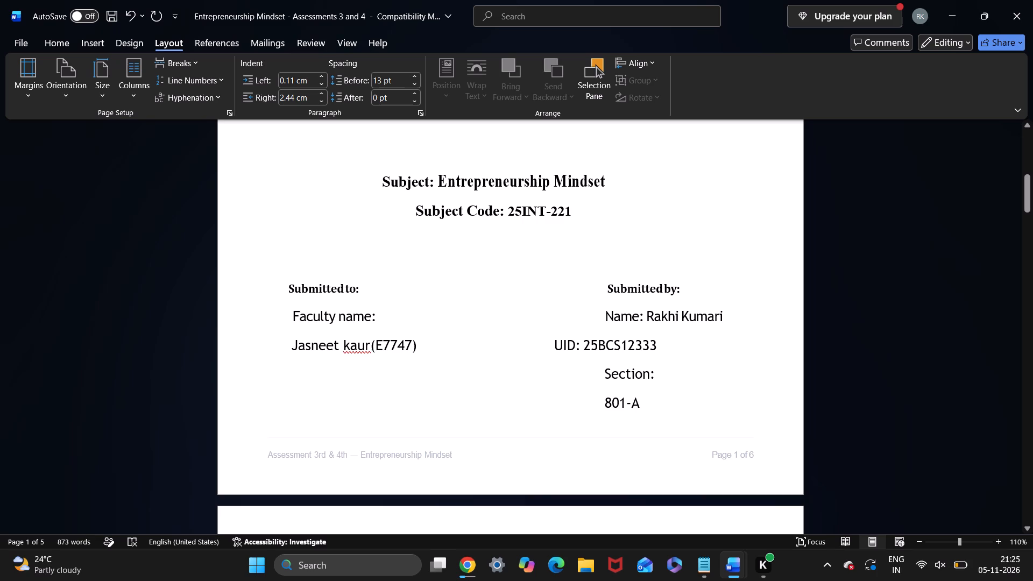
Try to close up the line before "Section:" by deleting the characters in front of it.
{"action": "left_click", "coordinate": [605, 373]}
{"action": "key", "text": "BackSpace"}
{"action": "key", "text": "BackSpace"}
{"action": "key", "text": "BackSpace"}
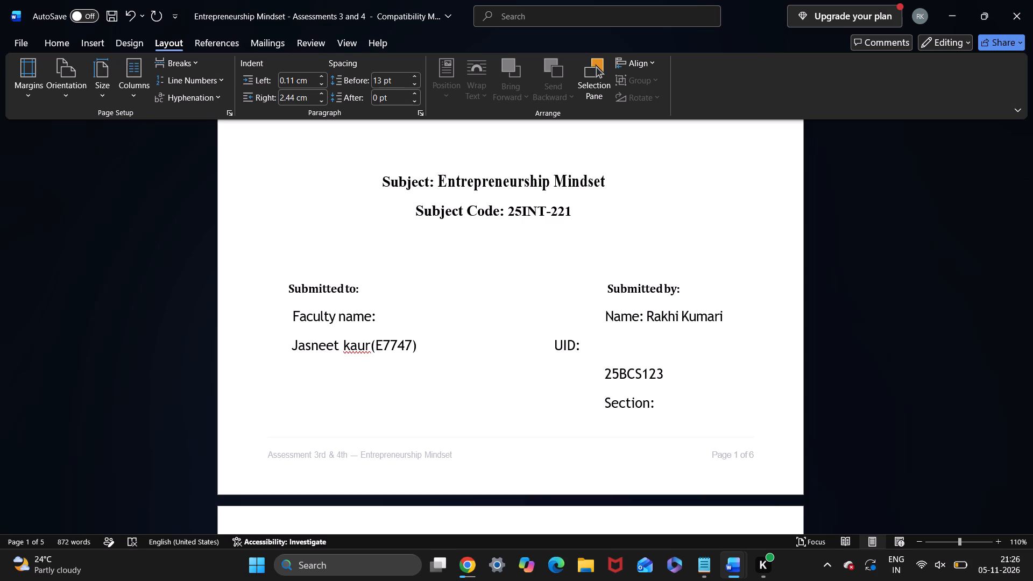
Undo the recent cover-page spacing, logo and margin changes, and redo the last undone change.
{"action": "left_click", "coordinate": [129, 16]}
{"action": "triple_click", "coordinate": [129, 16]}
{"action": "triple_click", "coordinate": [129, 16]}
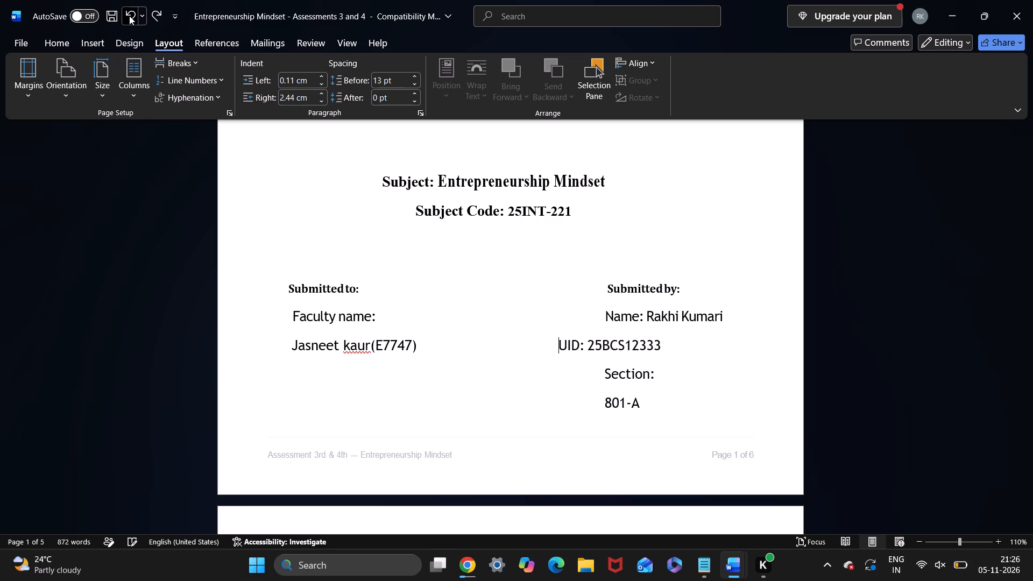
{"action": "triple_click", "coordinate": [129, 16]}
{"action": "triple_click", "coordinate": [129, 16]}
{"action": "triple_click", "coordinate": [129, 16]}
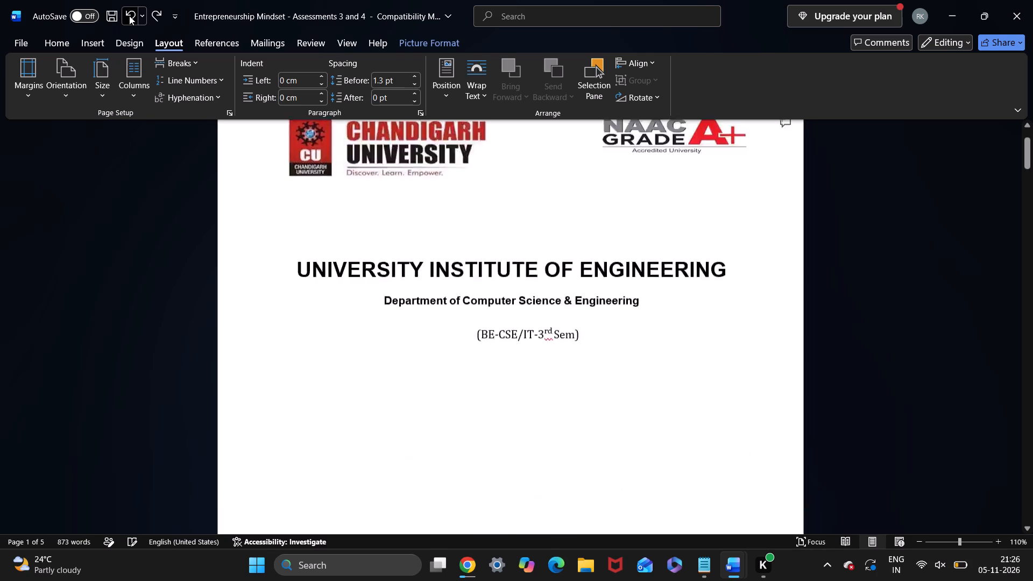
{"action": "left_click", "coordinate": [129, 16]}
{"action": "left_click", "coordinate": [129, 16]}
{"action": "triple_click", "coordinate": [129, 16]}
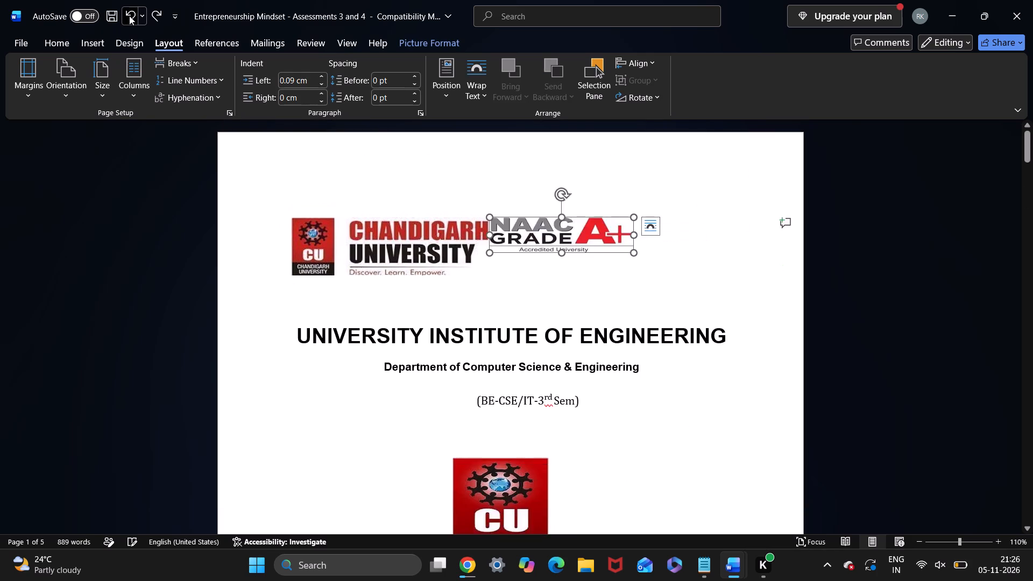
{"action": "left_click", "coordinate": [129, 16]}
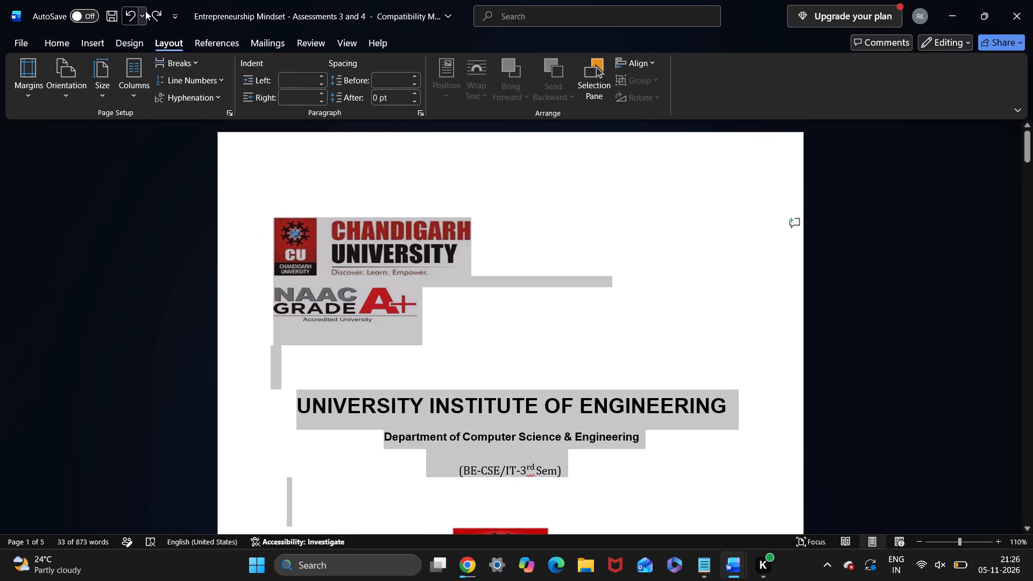
{"action": "left_click", "coordinate": [153, 12]}
Examine the cover page's logo placement and the alignment of the submission details block.
{"action": "scroll", "coordinate": [458, 272], "scroll_direction": "down", "scroll_amount": 4}
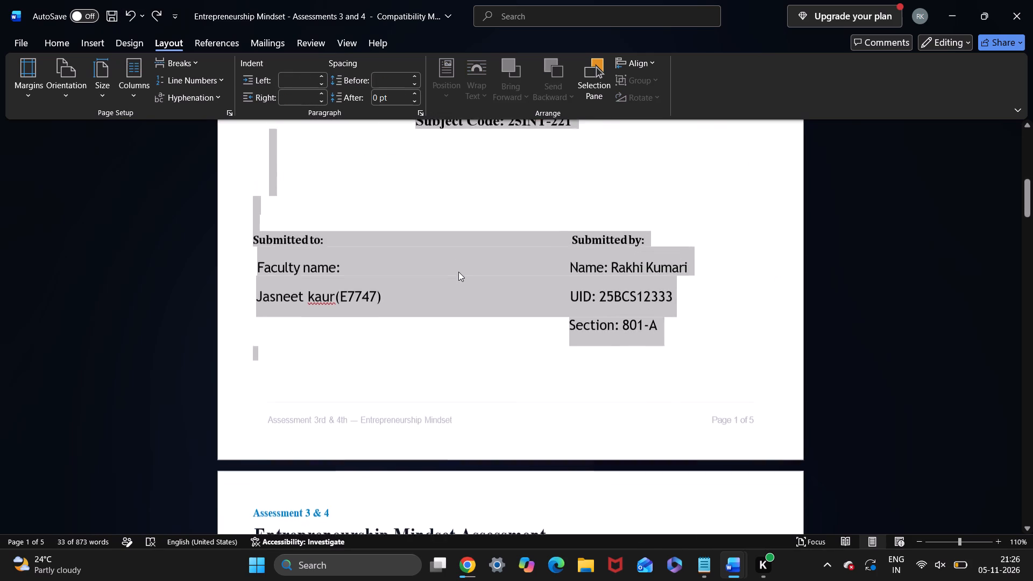
{"action": "scroll", "coordinate": [458, 272], "scroll_direction": "down", "scroll_amount": 1}
{"action": "left_click", "coordinate": [458, 272]}
{"action": "scroll", "coordinate": [458, 272], "scroll_direction": "up", "scroll_amount": 5}
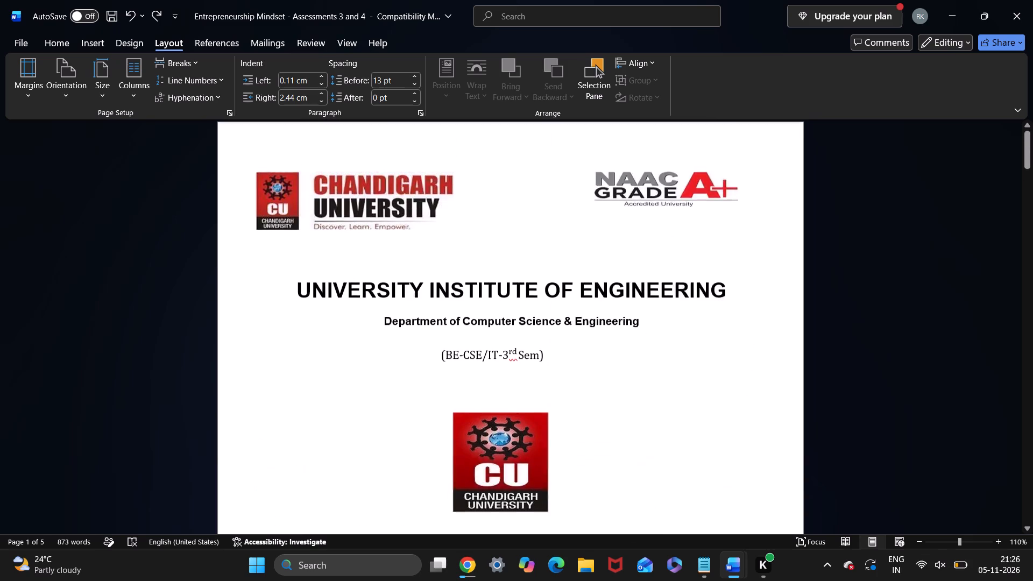
{"action": "scroll", "coordinate": [458, 272], "scroll_direction": "down", "scroll_amount": 3}
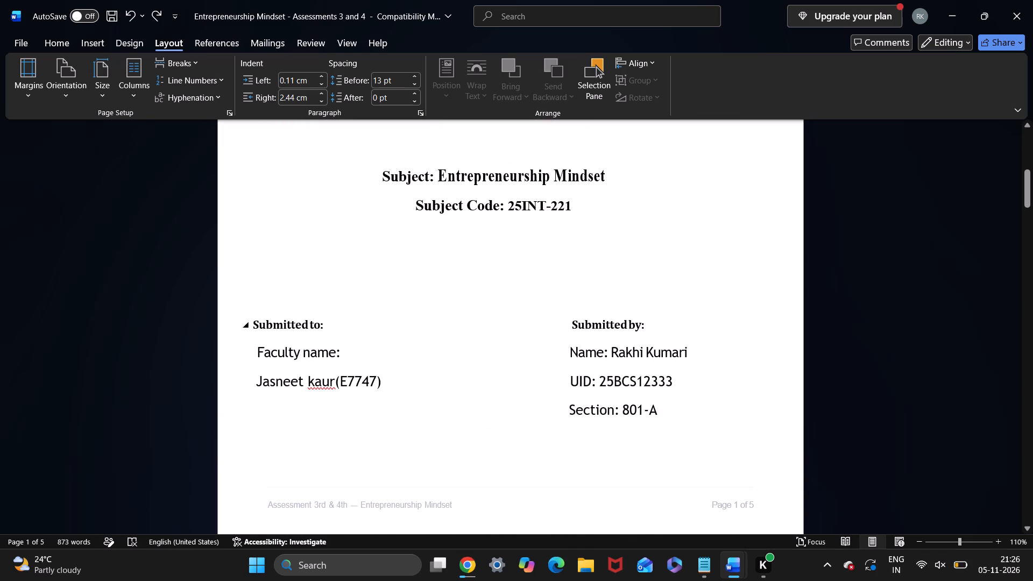
{"action": "scroll", "coordinate": [253, 327], "scroll_direction": "up", "scroll_amount": 5}
{"action": "scroll", "coordinate": [253, 327], "scroll_direction": "down", "scroll_amount": 2}
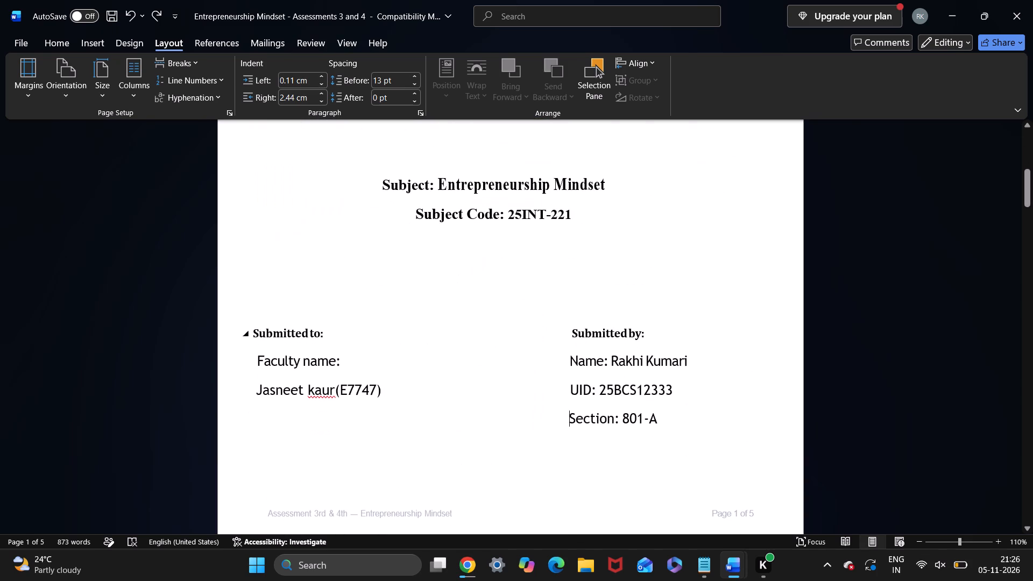
{"action": "scroll", "coordinate": [253, 327], "scroll_direction": "down", "scroll_amount": 2}
{"action": "scroll", "coordinate": [253, 327], "scroll_direction": "up", "scroll_amount": 1}
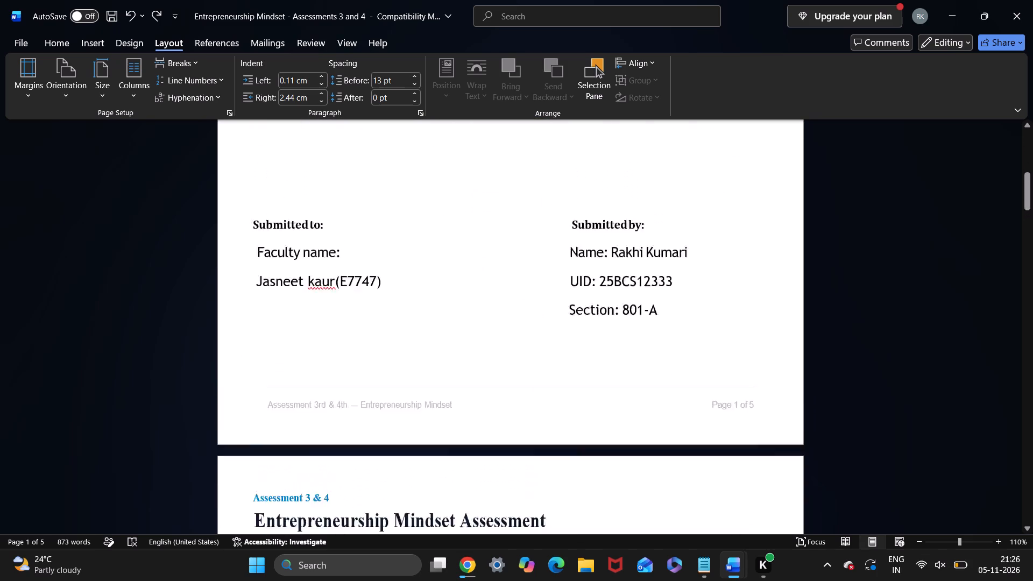
{"action": "scroll", "coordinate": [253, 327], "scroll_direction": "up", "scroll_amount": 2}
Shift the "Submitted to:" heading further right on the cover page by inserting 24 leading spaces.
{"action": "left_click", "coordinate": [252, 357]}
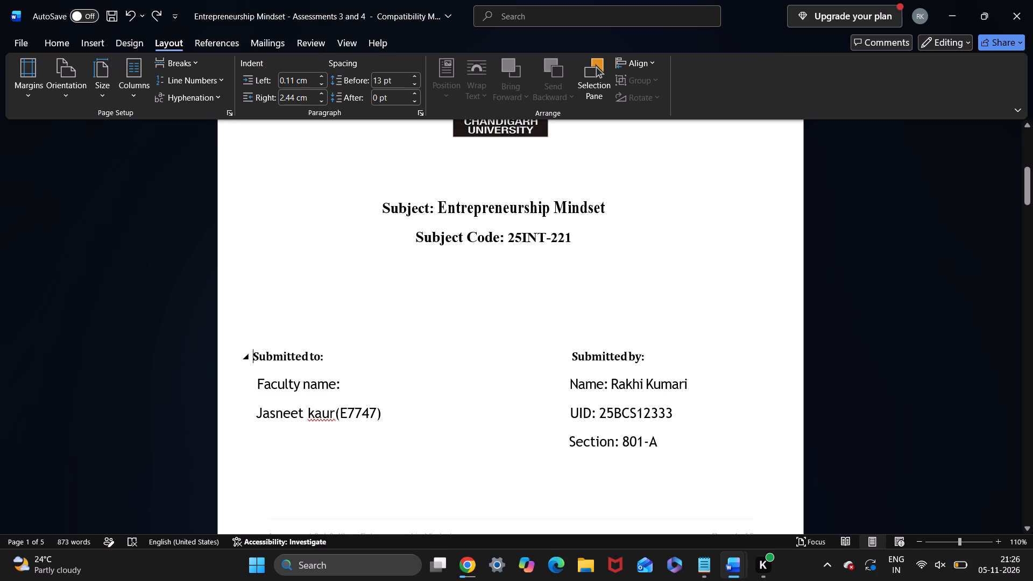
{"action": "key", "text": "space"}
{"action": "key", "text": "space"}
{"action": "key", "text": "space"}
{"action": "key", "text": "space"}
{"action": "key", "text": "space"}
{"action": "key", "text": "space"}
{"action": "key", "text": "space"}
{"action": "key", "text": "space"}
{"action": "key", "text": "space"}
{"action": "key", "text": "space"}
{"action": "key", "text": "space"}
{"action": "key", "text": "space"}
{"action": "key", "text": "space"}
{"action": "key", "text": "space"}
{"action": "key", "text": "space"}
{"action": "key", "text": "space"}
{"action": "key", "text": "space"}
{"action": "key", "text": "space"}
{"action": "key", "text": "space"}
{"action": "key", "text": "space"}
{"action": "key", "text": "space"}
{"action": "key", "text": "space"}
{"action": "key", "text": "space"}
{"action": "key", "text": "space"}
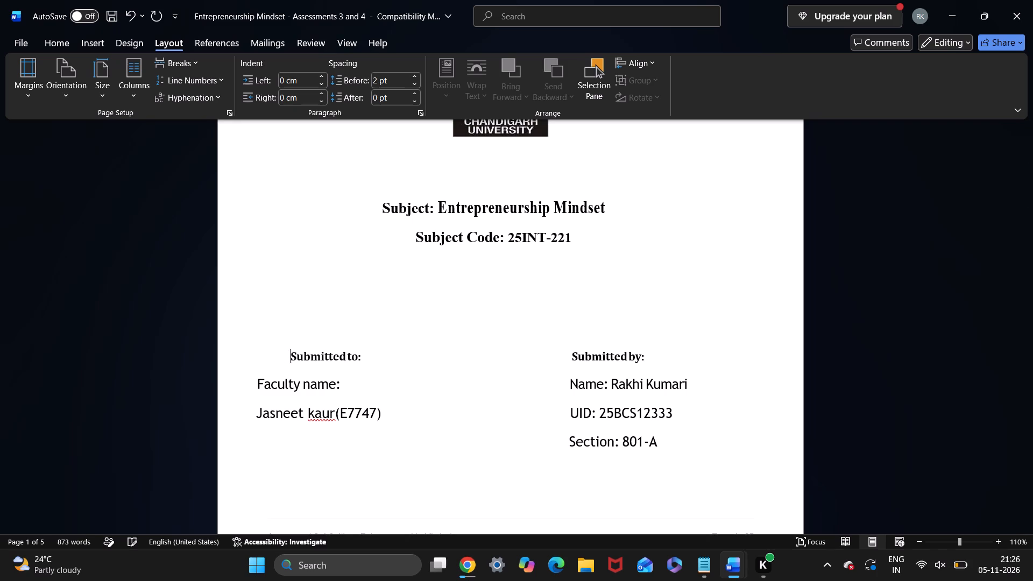
Indent the "Faculty name:" line with 11 leading spaces to line it up under "Submitted to:".
{"action": "left_click", "coordinate": [257, 377]}
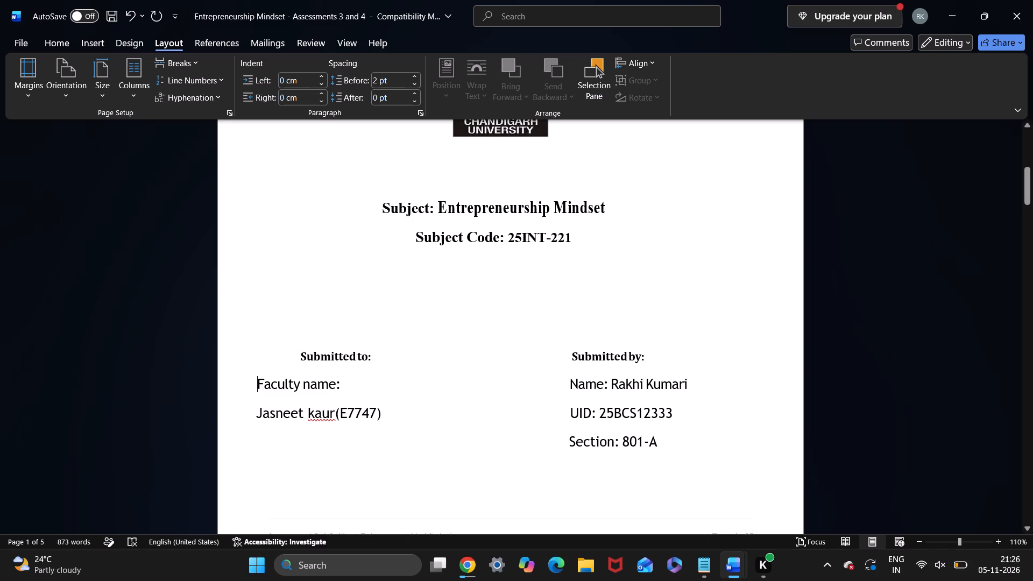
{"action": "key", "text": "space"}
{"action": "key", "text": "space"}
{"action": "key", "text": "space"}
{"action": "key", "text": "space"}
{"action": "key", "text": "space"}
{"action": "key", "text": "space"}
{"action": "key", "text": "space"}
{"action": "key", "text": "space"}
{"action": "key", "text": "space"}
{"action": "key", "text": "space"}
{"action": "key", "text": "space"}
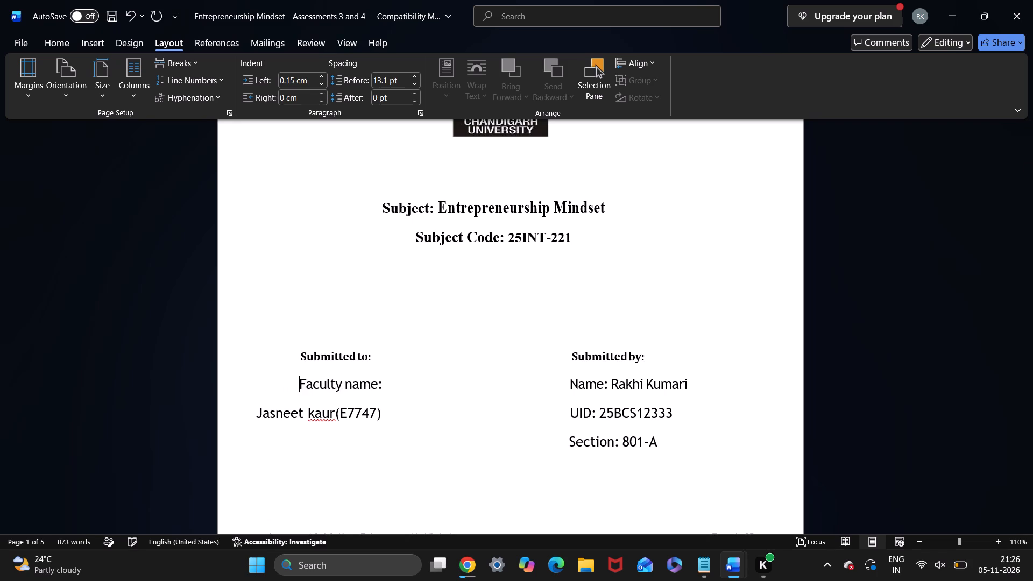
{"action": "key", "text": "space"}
{"action": "key", "text": "BackSpace"}
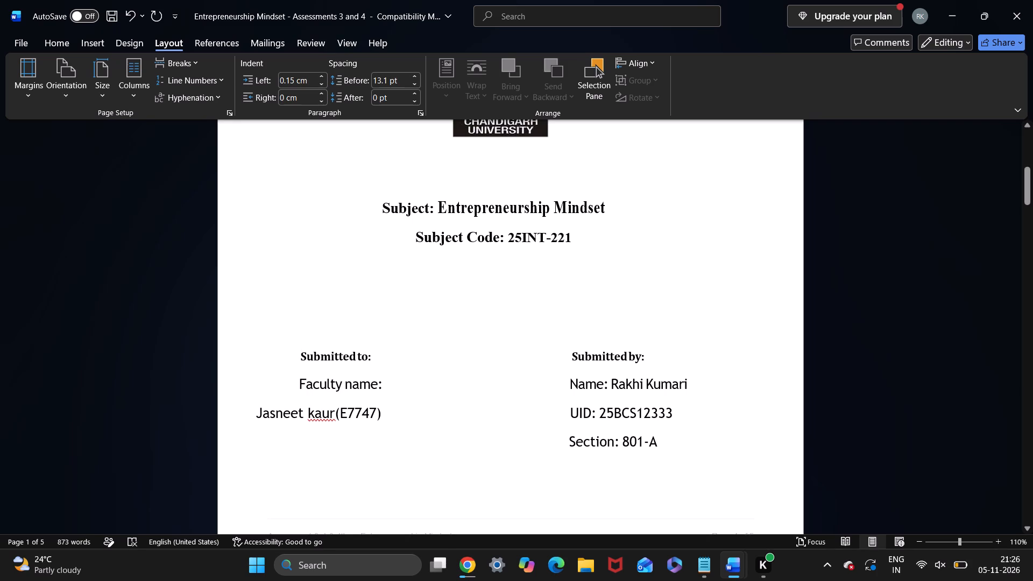
Indent the faculty member's name line with 10 leading spaces to line it up under "Faculty name:".
{"action": "left_click", "coordinate": [260, 413]}
{"action": "key", "text": "Left"}
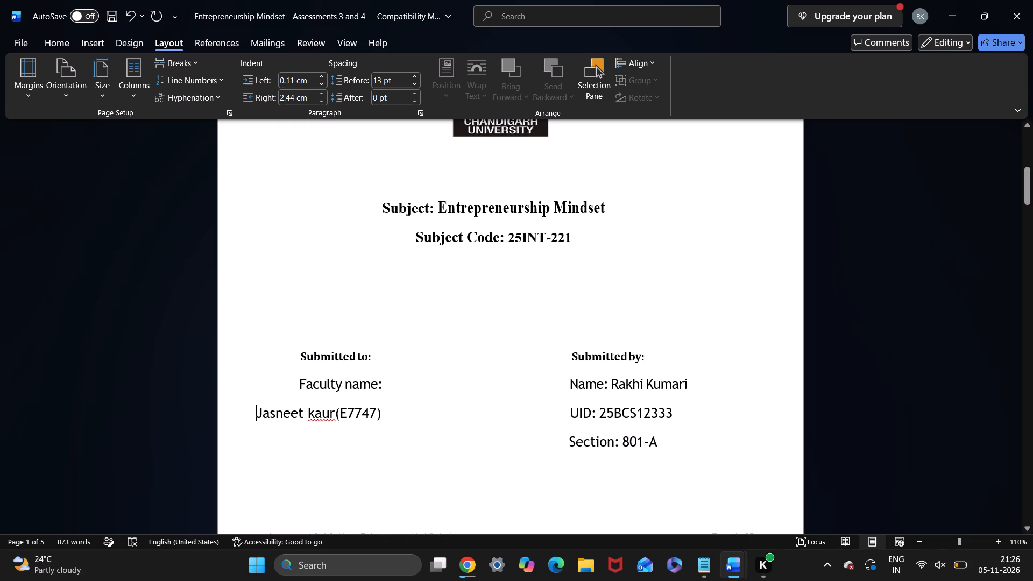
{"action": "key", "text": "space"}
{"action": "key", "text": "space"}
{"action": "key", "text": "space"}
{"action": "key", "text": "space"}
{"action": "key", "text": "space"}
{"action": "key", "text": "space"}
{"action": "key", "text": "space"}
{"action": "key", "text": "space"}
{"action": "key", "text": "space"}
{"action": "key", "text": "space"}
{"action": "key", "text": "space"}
{"action": "key", "text": "BackSpace"}
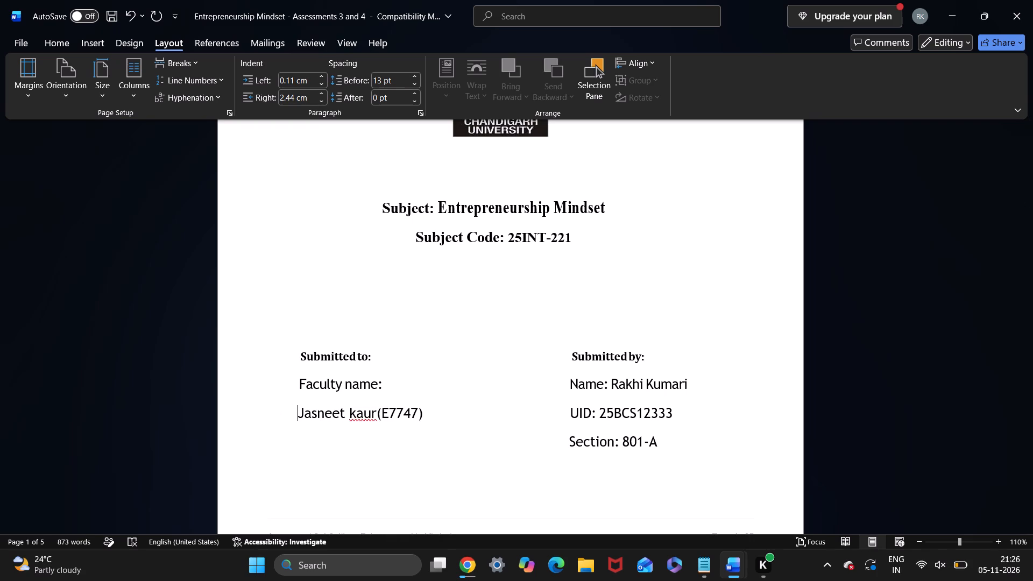
Shift the "Submitted by:" heading further right by inserting 14 spaces in front of it.
{"action": "scroll", "coordinate": [638, 392], "scroll_direction": "right", "scroll_amount": 1}
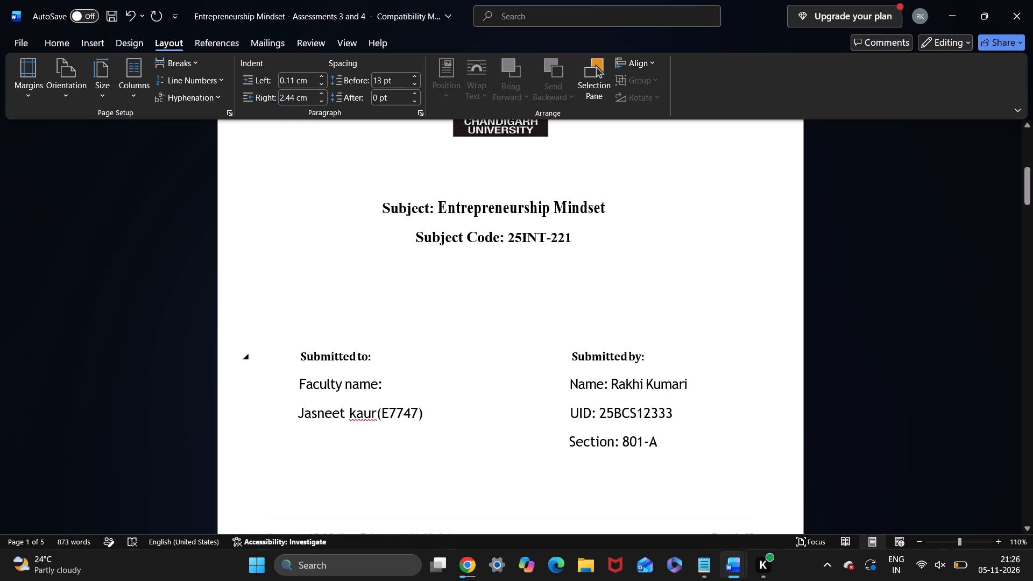
{"action": "scroll", "coordinate": [638, 392], "scroll_direction": "right", "scroll_amount": 1}
{"action": "scroll", "coordinate": [603, 294], "scroll_direction": "right", "scroll_amount": 1}
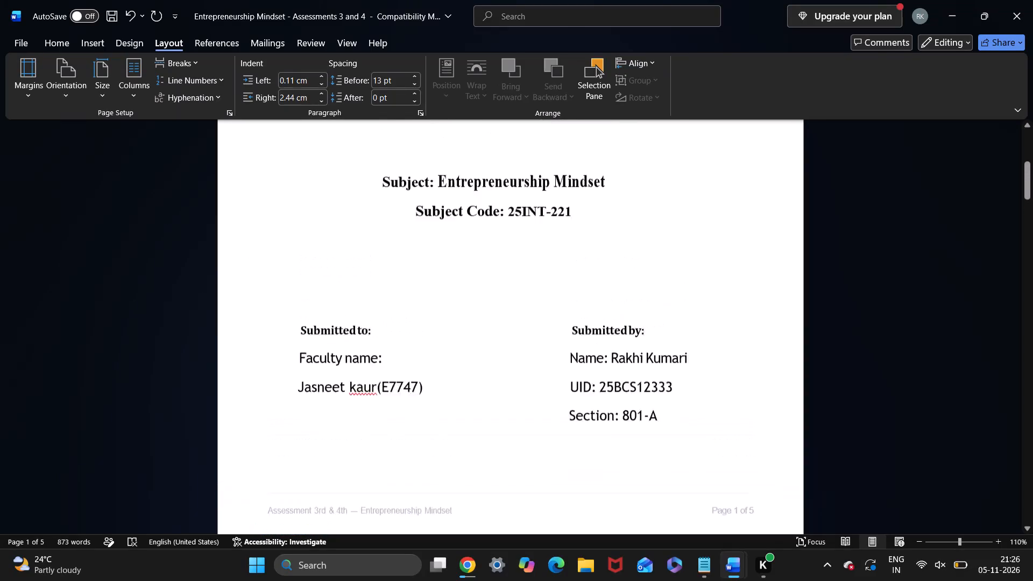
{"action": "scroll", "coordinate": [603, 294], "scroll_direction": "right", "scroll_amount": 1}
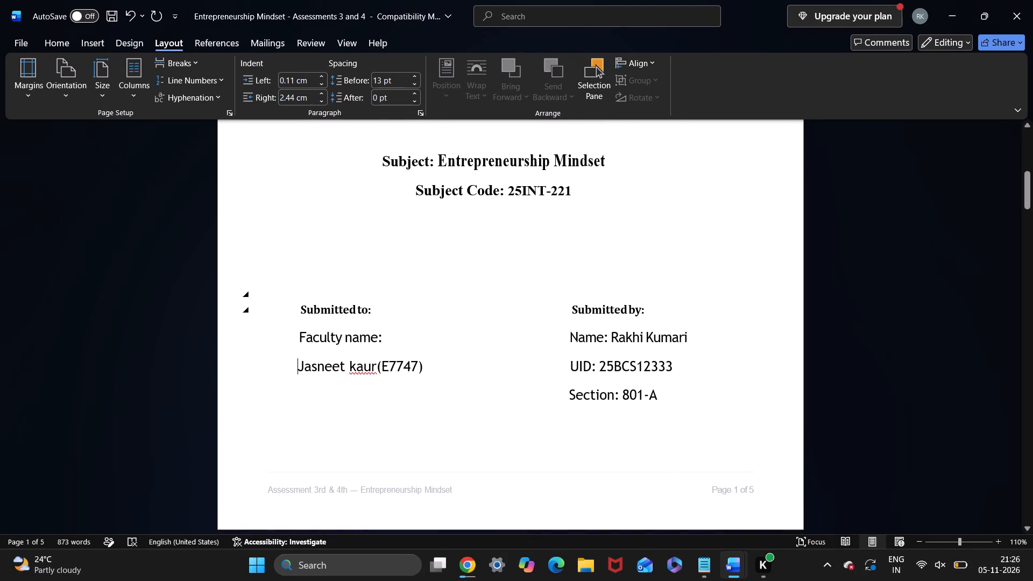
{"action": "left_click", "coordinate": [574, 309]}
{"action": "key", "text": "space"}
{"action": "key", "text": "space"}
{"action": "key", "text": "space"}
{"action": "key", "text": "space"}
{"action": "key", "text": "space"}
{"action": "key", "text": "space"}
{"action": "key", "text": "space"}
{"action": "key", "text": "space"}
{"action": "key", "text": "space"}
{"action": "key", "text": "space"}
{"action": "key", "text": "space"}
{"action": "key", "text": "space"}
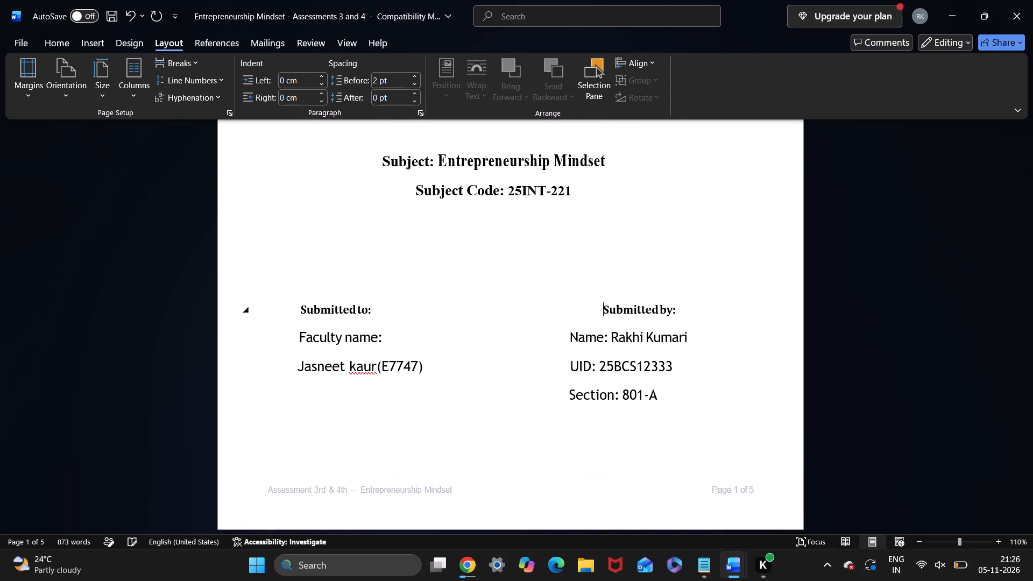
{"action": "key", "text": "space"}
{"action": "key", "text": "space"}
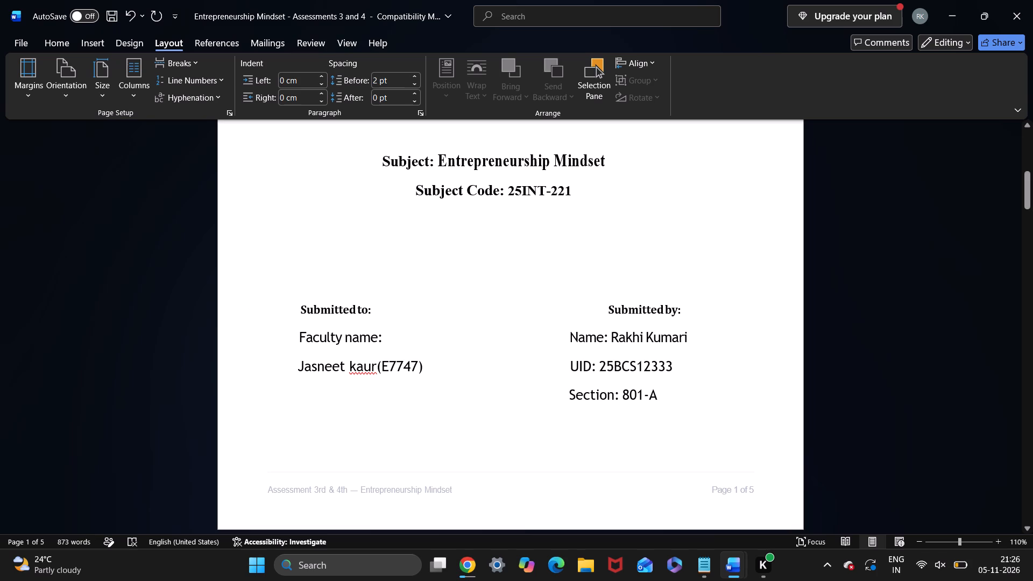
Insert 9 spaces before the student's "Name:" entry to line it up under "Submitted by:".
{"action": "left_click", "coordinate": [568, 337]}
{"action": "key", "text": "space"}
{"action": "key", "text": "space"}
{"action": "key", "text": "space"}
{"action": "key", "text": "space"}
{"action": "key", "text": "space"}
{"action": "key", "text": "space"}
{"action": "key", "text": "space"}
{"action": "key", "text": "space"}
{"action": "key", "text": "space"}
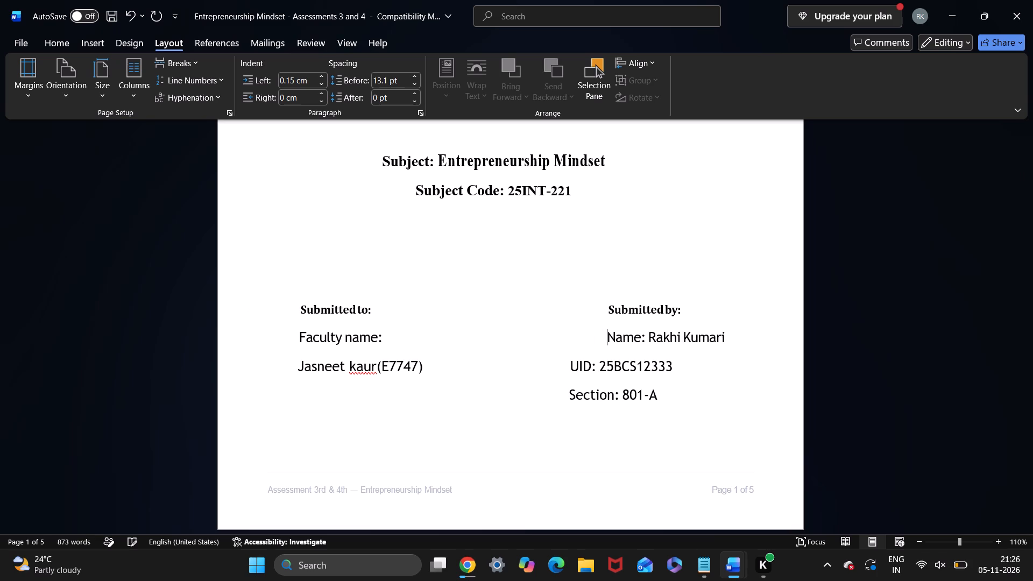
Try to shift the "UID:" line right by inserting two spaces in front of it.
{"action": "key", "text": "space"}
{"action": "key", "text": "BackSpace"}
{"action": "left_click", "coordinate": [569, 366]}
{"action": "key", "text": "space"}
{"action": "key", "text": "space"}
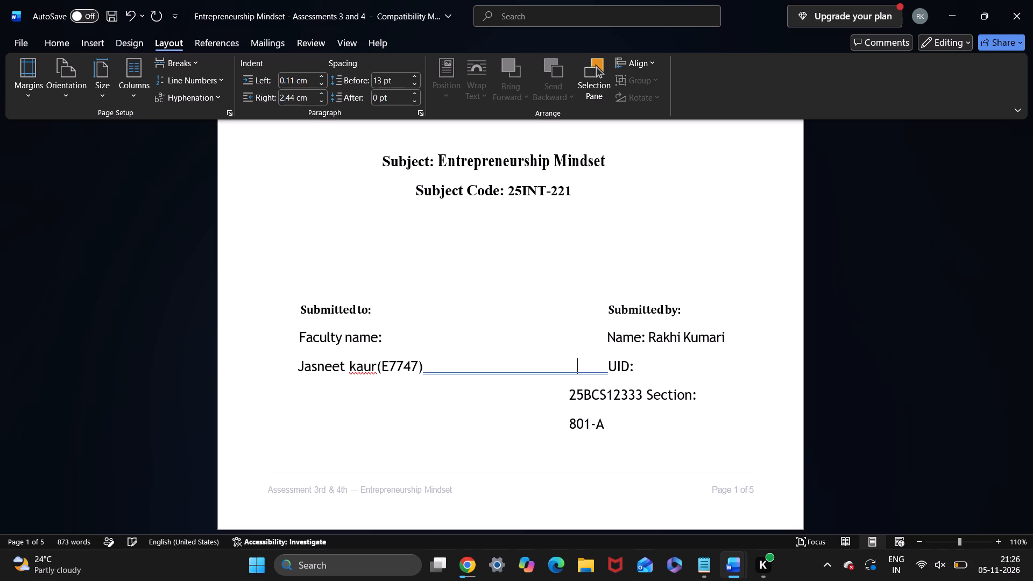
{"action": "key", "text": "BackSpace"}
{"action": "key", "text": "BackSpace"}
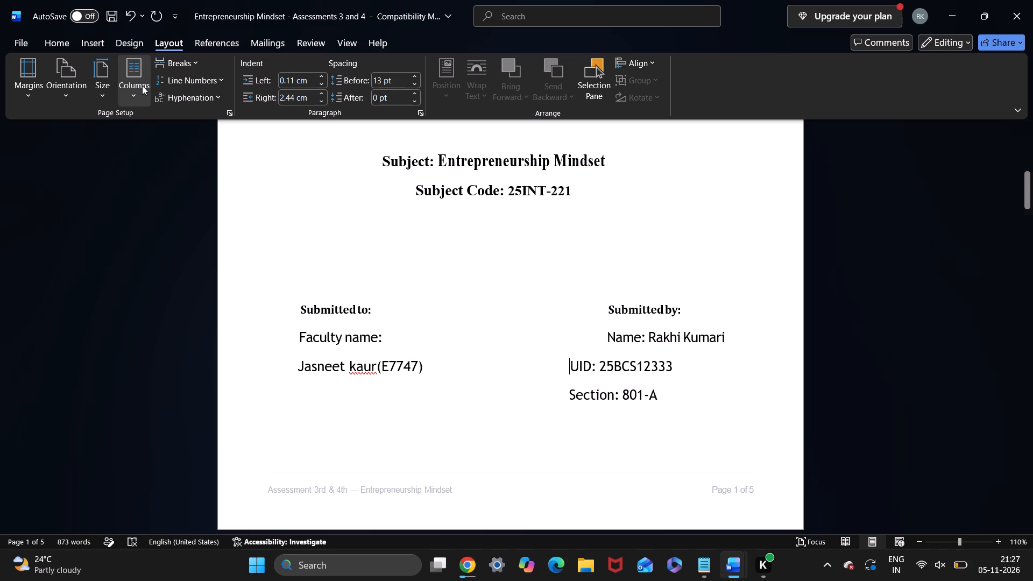
Undo the spaces inserted before the "UID:", "Name:" and "Submitted by:" entries on the cover page.
{"action": "left_click", "coordinate": [128, 15]}
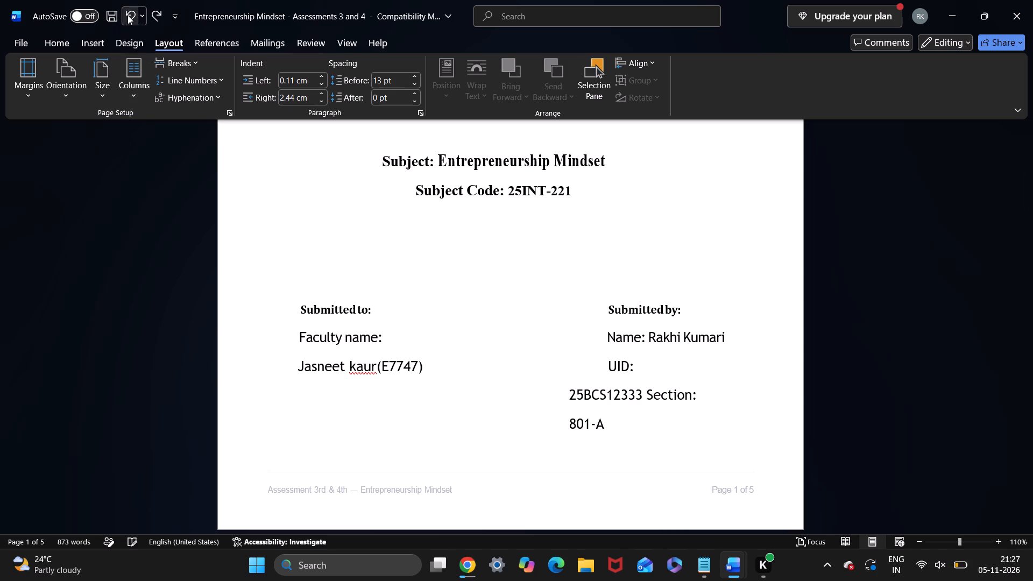
{"action": "left_click", "coordinate": [128, 15]}
{"action": "triple_click", "coordinate": [128, 15]}
{"action": "left_click", "coordinate": [128, 15]}
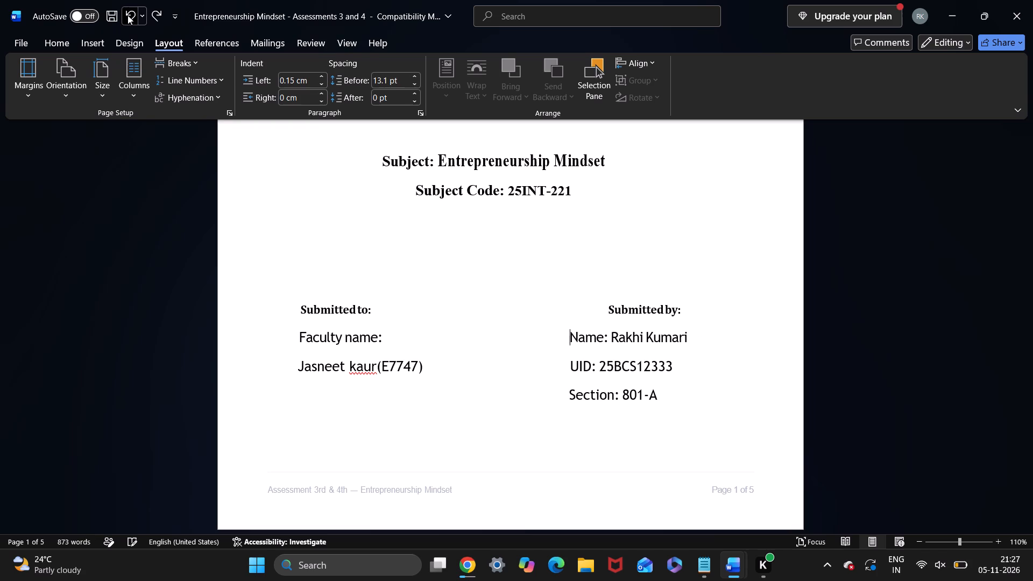
Review the whole document's layout and content, from the cover page through the final Conclusion box.
{"action": "left_click", "coordinate": [411, 335]}
{"action": "scroll", "coordinate": [411, 335], "scroll_direction": "right", "scroll_amount": 1}
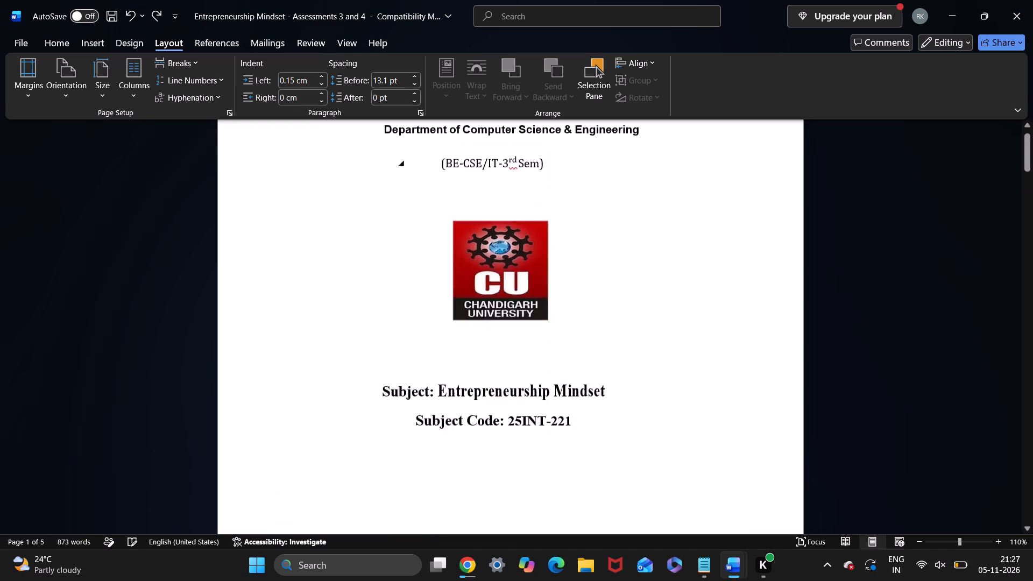
{"action": "scroll", "coordinate": [411, 335], "scroll_direction": "right", "scroll_amount": 3}
{"action": "scroll", "coordinate": [411, 335], "scroll_direction": "down", "scroll_amount": 1}
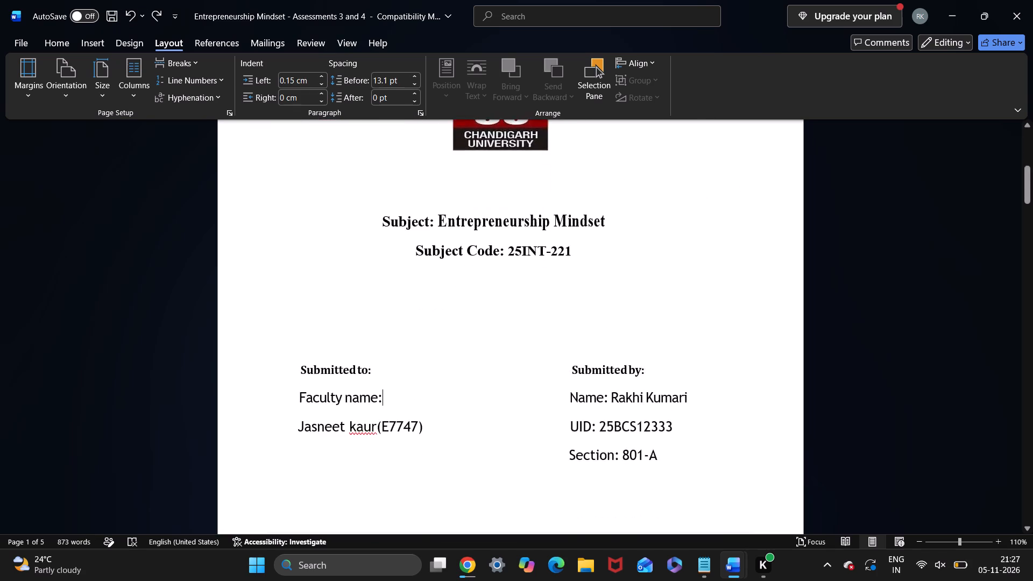
{"action": "scroll", "coordinate": [411, 335], "scroll_direction": "down", "scroll_amount": 4}
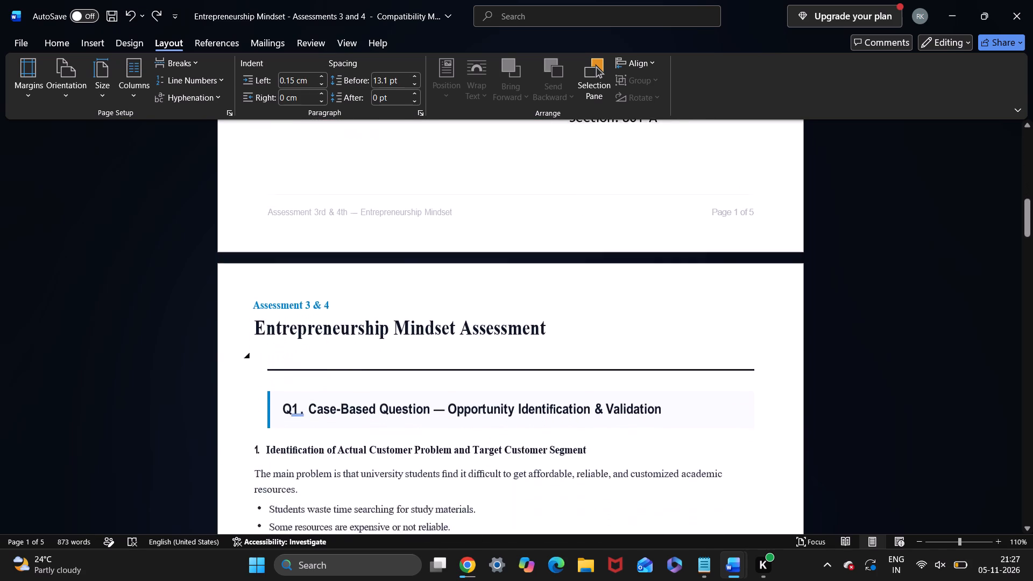
{"action": "scroll", "coordinate": [411, 335], "scroll_direction": "down", "scroll_amount": 2}
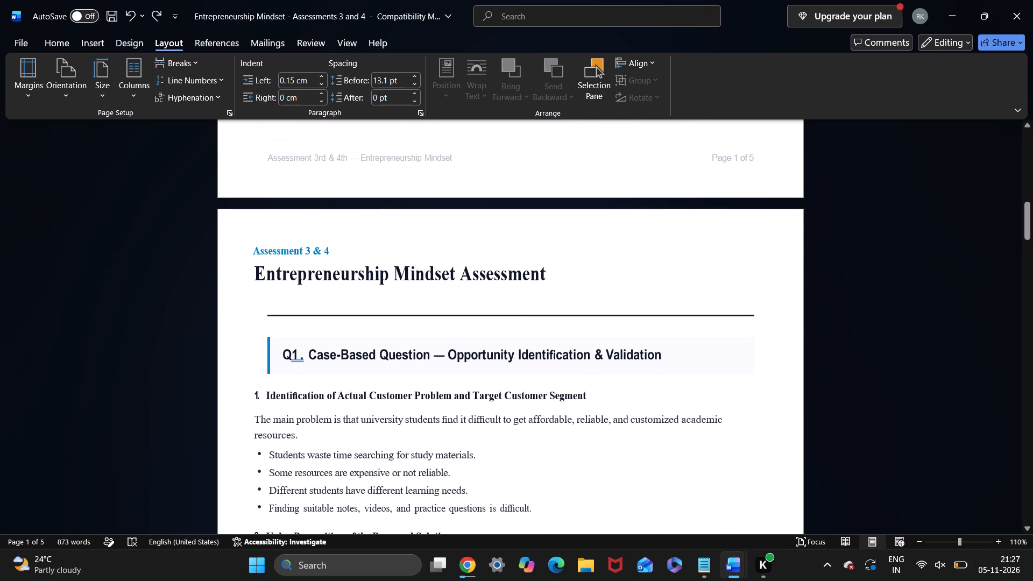
{"action": "left_click_drag", "start_coordinate": [342, 253], "coordinate": [316, 250]}
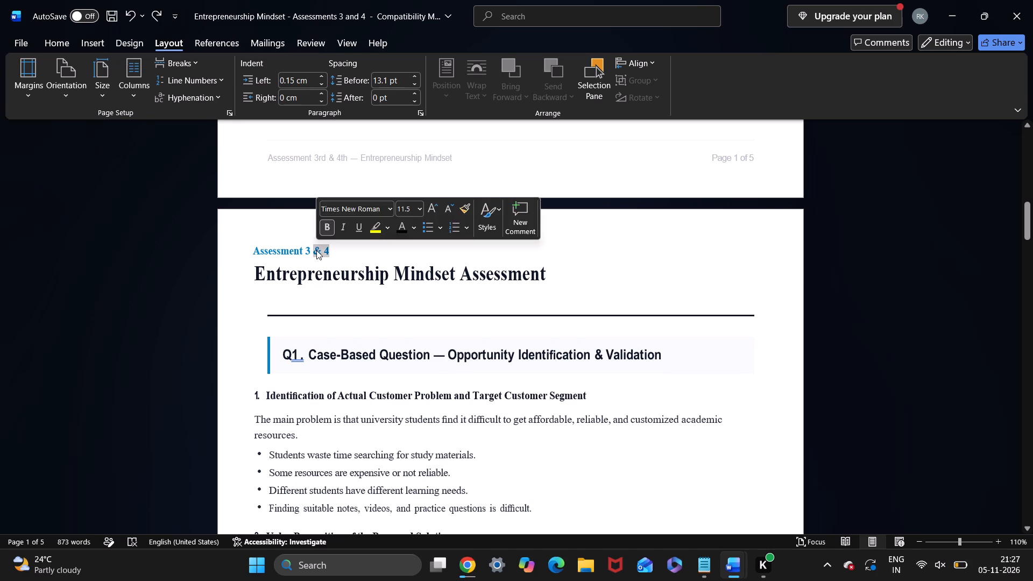
{"action": "left_click", "coordinate": [352, 282]}
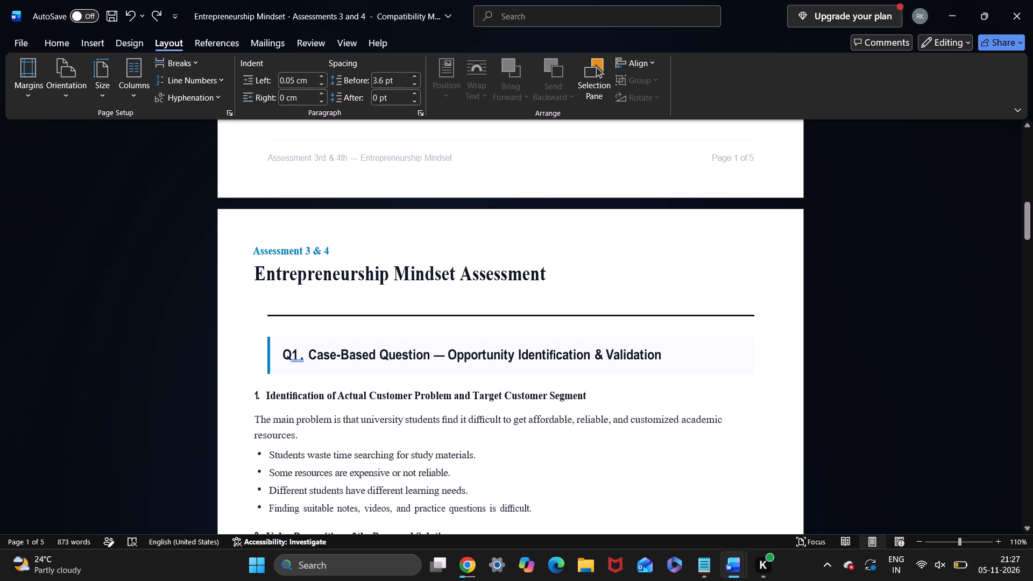
{"action": "scroll", "coordinate": [307, 360], "scroll_direction": "down", "scroll_amount": 4}
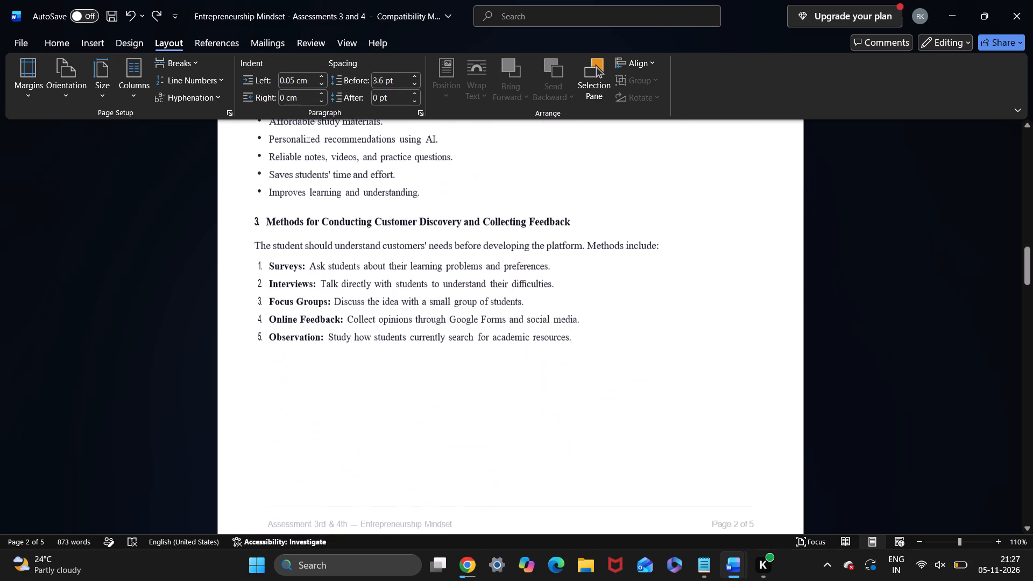
{"action": "scroll", "coordinate": [307, 360], "scroll_direction": "down", "scroll_amount": 8}
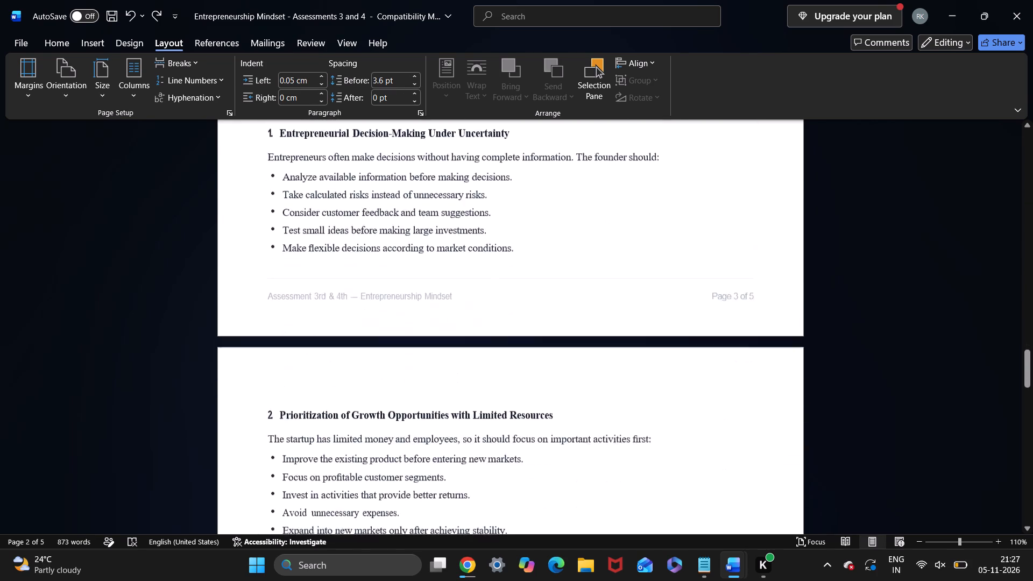
{"action": "scroll", "coordinate": [307, 360], "scroll_direction": "down", "scroll_amount": 13}
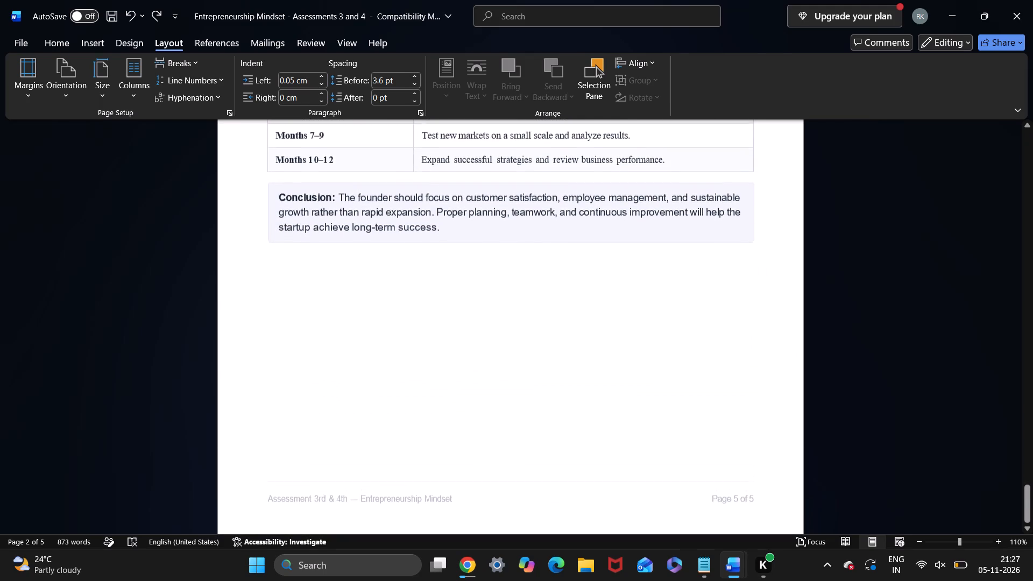
Go back to the cover page and recheck its logos, submission details and the start of the Q1 page.
{"action": "scroll", "coordinate": [307, 360], "scroll_direction": "up", "scroll_amount": 9}
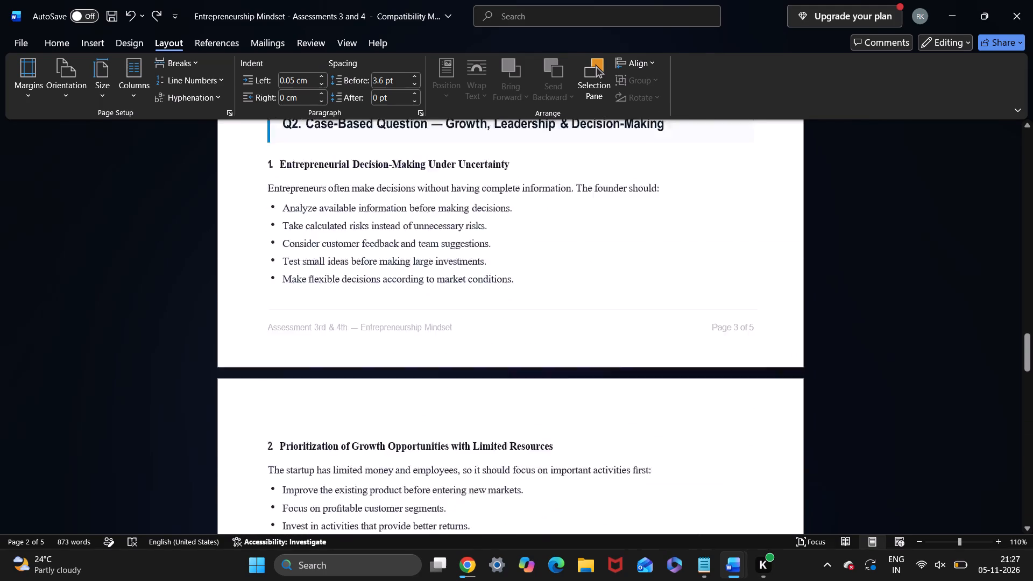
{"action": "scroll", "coordinate": [307, 360], "scroll_direction": "up", "scroll_amount": 15}
{"action": "scroll", "coordinate": [307, 360], "scroll_direction": "down", "scroll_amount": 2}
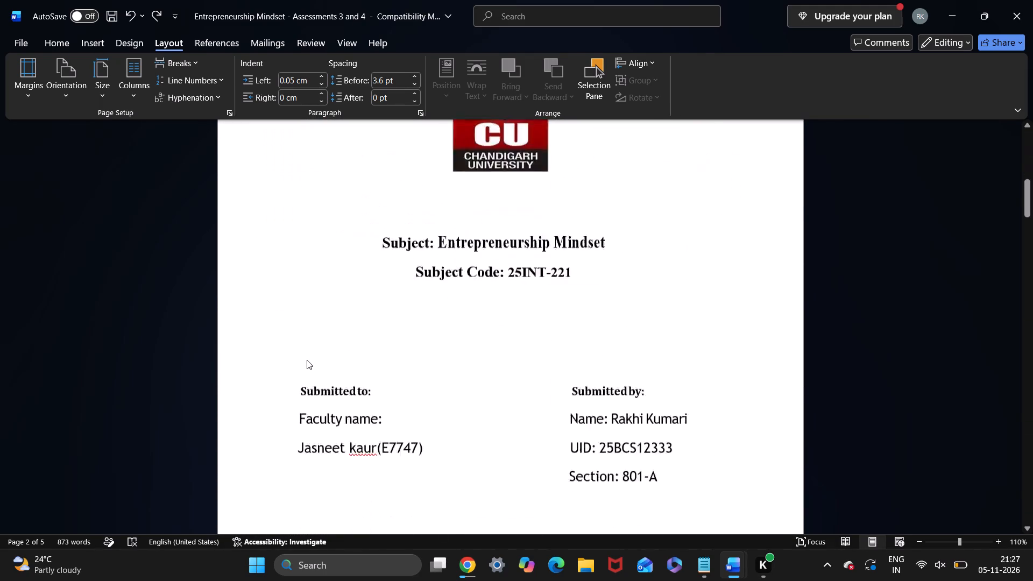
{"action": "scroll", "coordinate": [307, 360], "scroll_direction": "down", "scroll_amount": 1}
{"action": "scroll", "coordinate": [307, 360], "scroll_direction": "up", "scroll_amount": 1}
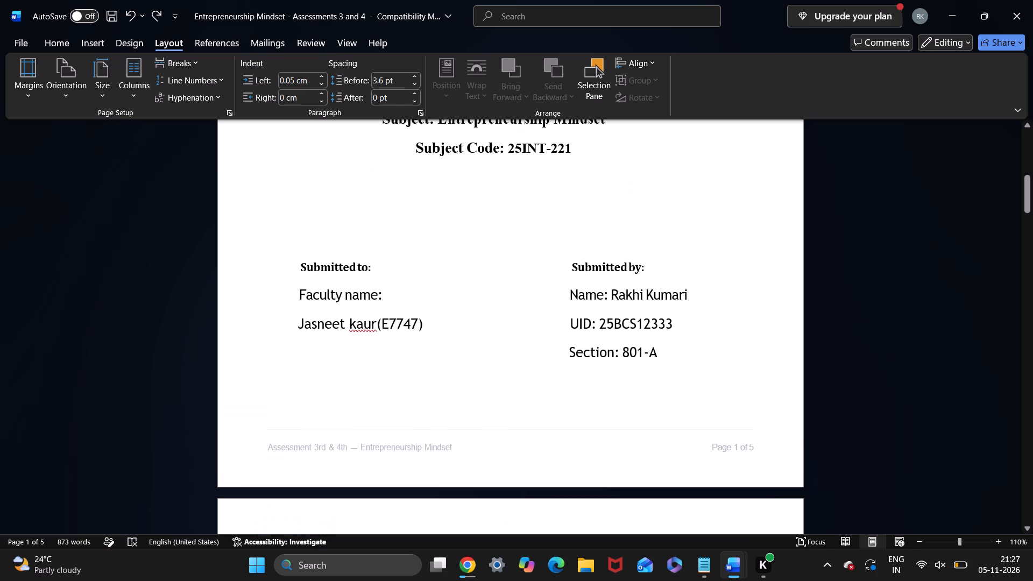
{"action": "scroll", "coordinate": [307, 360], "scroll_direction": "up", "scroll_amount": 4}
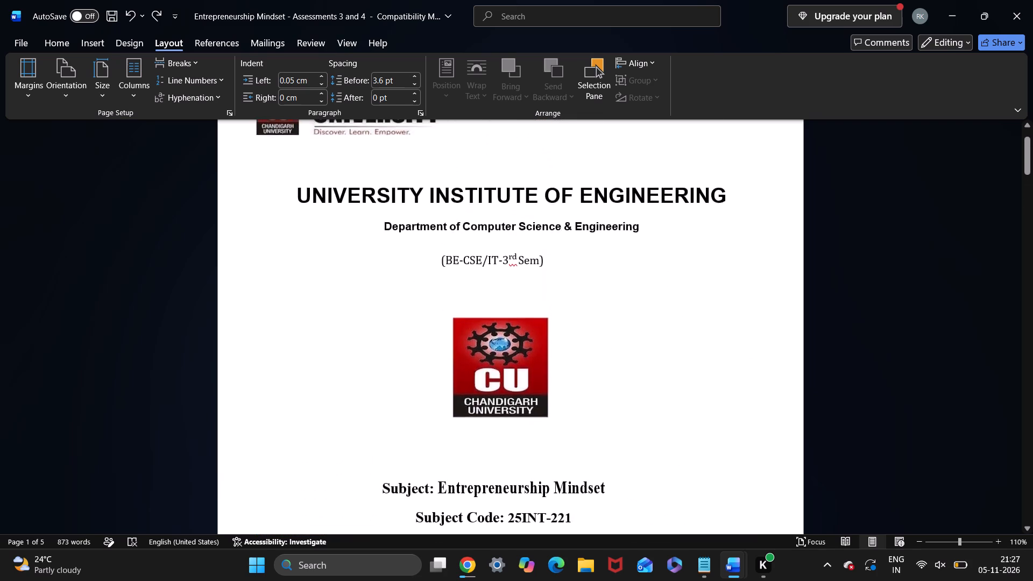
{"action": "scroll", "coordinate": [307, 360], "scroll_direction": "up", "scroll_amount": 1}
{"action": "scroll", "coordinate": [307, 360], "scroll_direction": "down", "scroll_amount": 2}
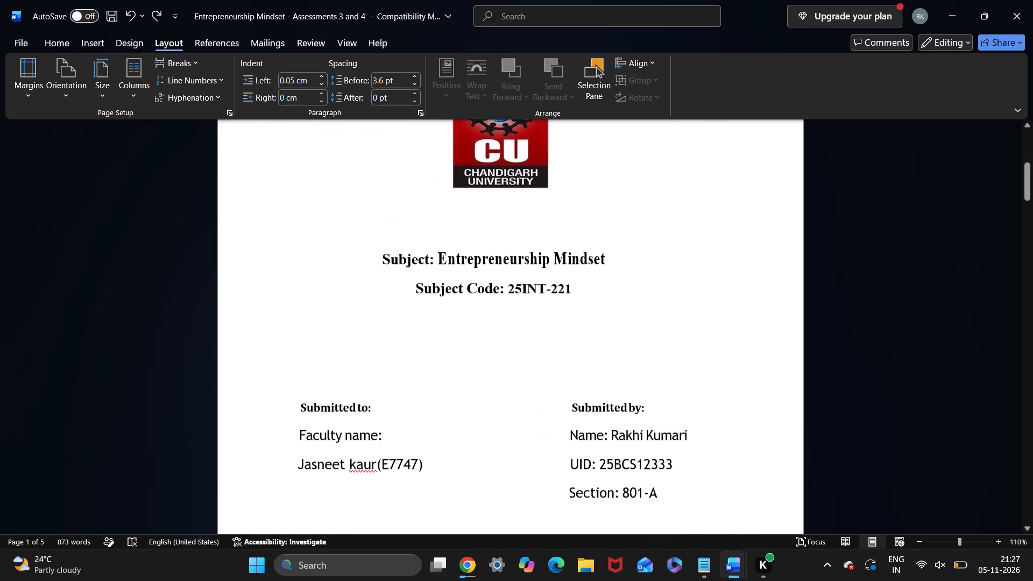
{"action": "scroll", "coordinate": [307, 360], "scroll_direction": "down", "scroll_amount": 2}
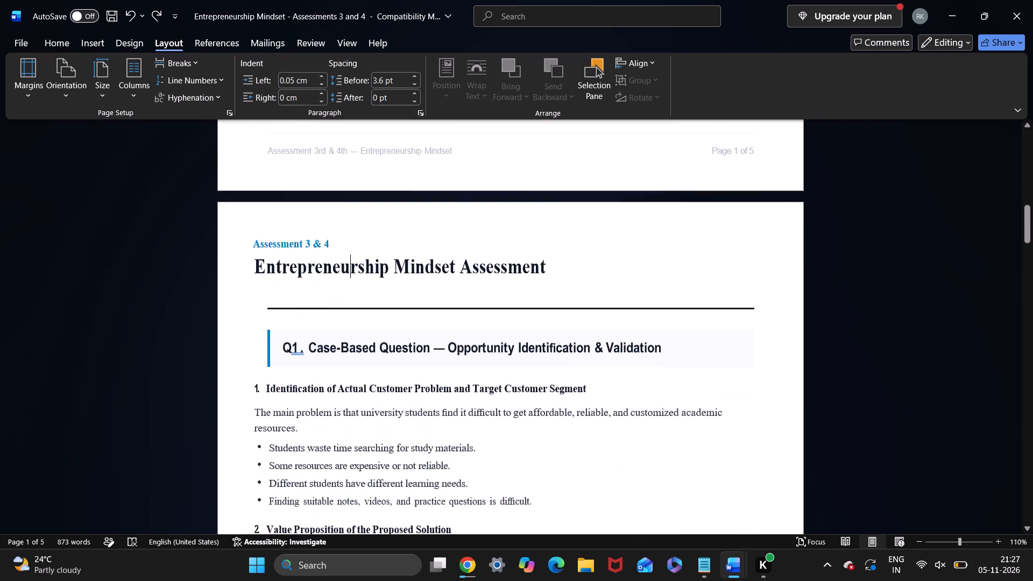
{"action": "scroll", "coordinate": [307, 360], "scroll_direction": "down", "scroll_amount": 1}
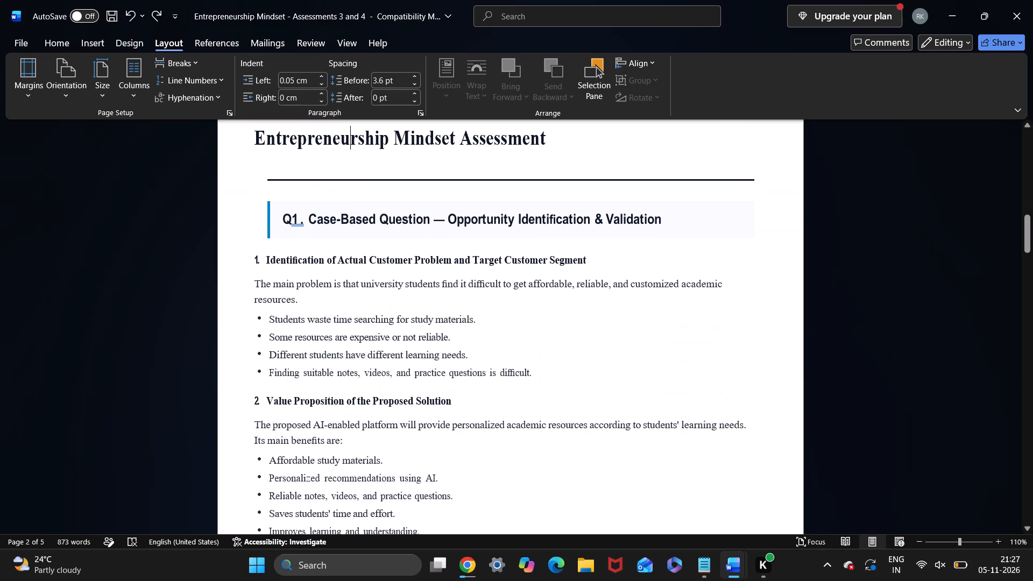
Export the document to Downloads as the PDF "Entrepreneurship Mindset - Assessments 3 and 4", replacing the existing file.
{"action": "left_click", "coordinate": [15, 34]}
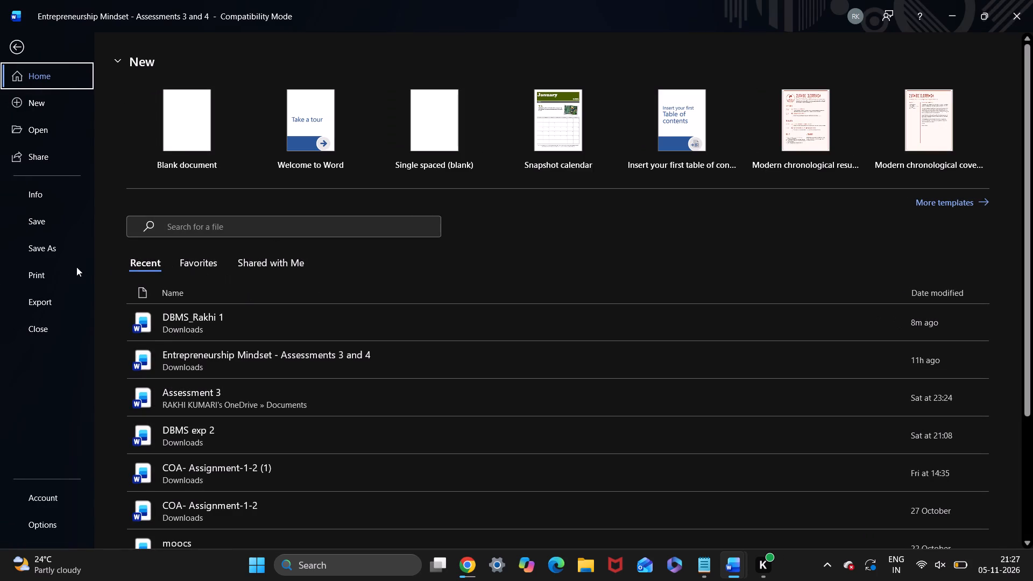
{"action": "left_click", "coordinate": [46, 299]}
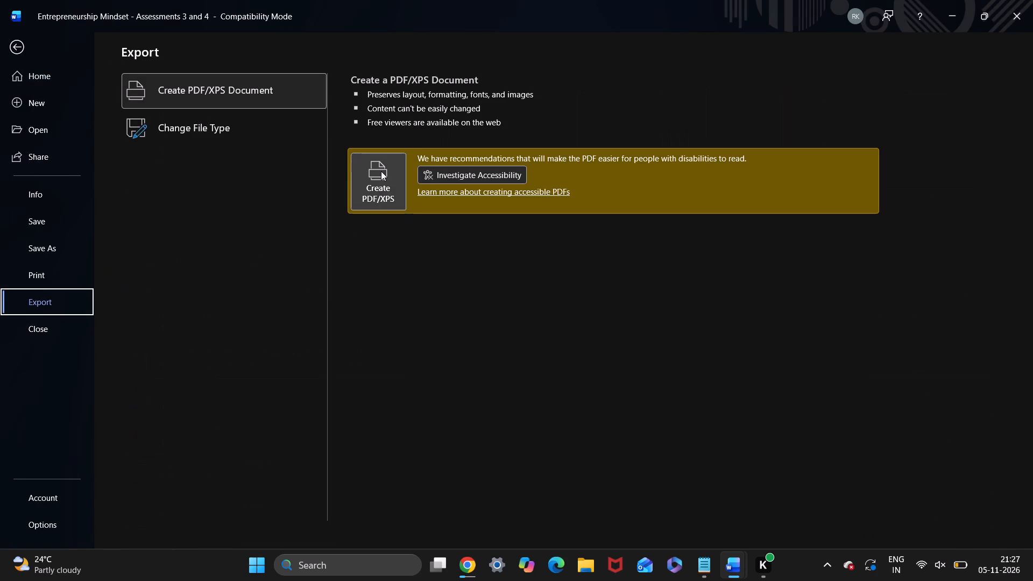
{"action": "left_click", "coordinate": [381, 171]}
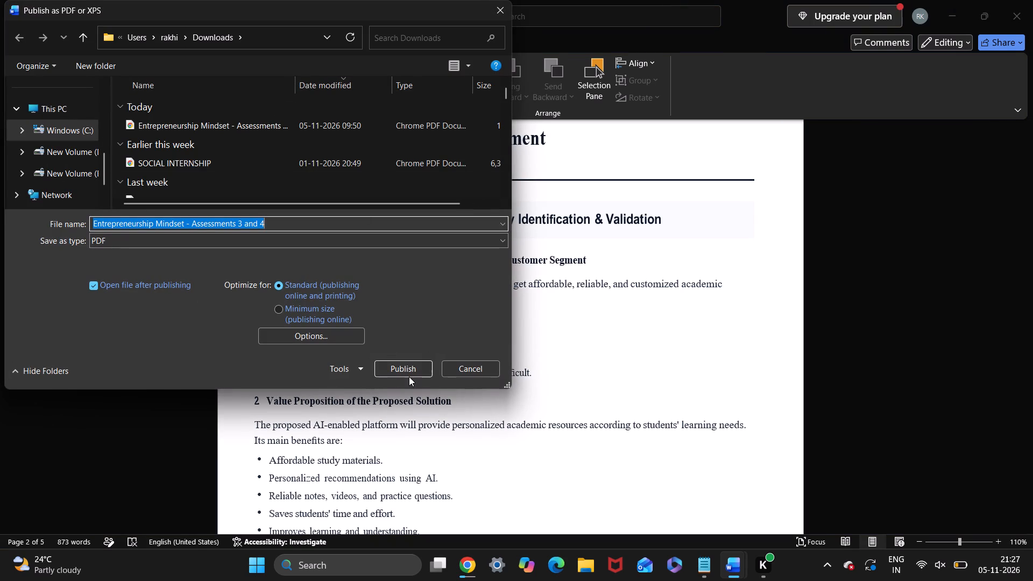
{"action": "left_click", "coordinate": [408, 374]}
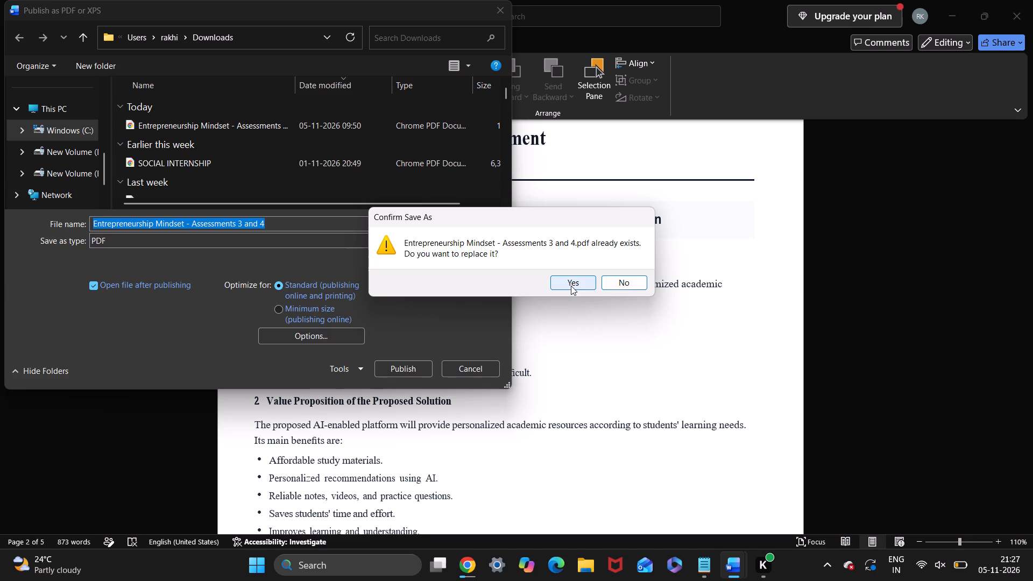
{"action": "left_click", "coordinate": [571, 286]}
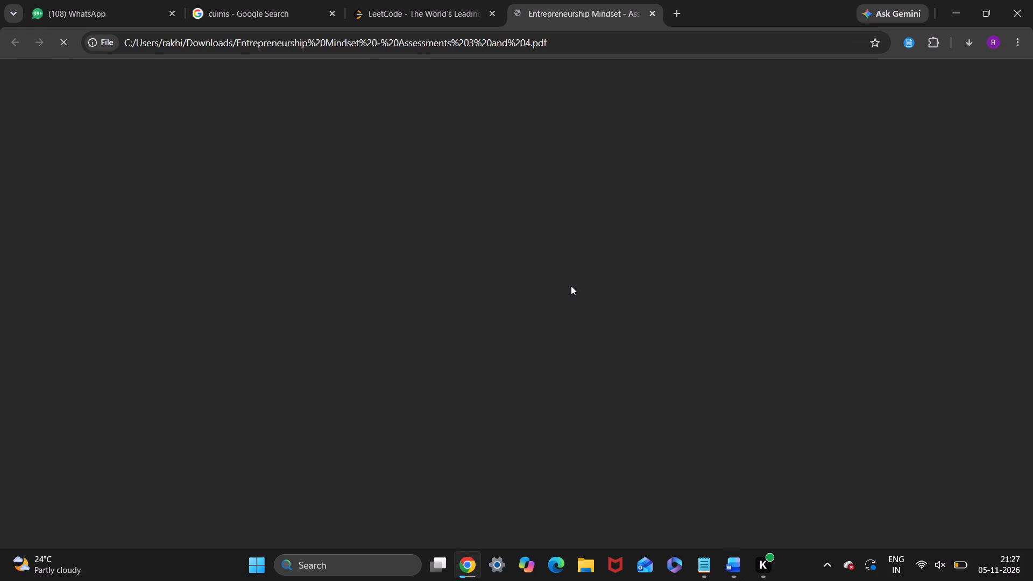
Review the exported PDF in Chrome from the cover page through to its last pages.
{"action": "scroll", "coordinate": [571, 286], "scroll_direction": "down", "scroll_amount": 1}
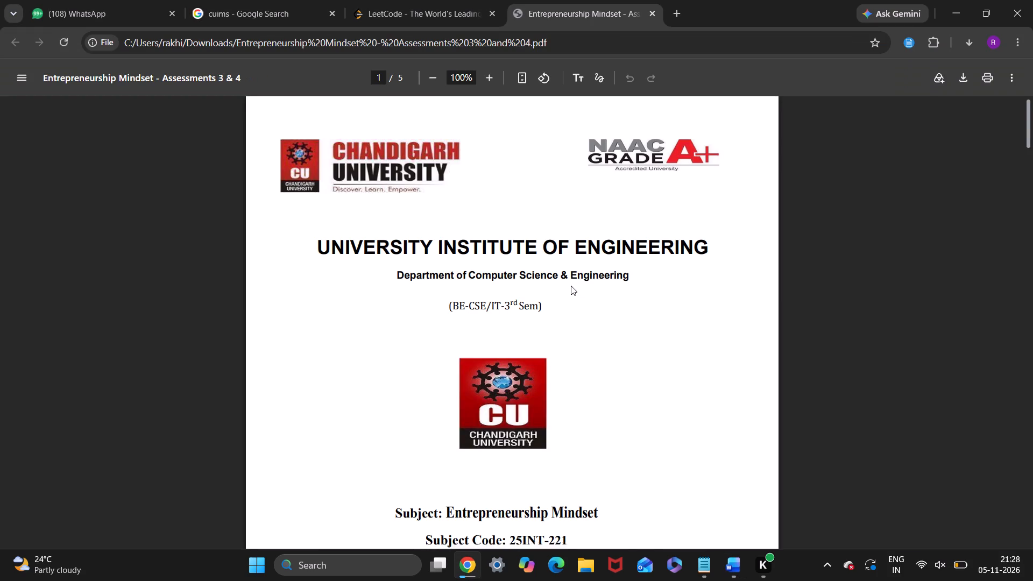
{"action": "scroll", "coordinate": [571, 286], "scroll_direction": "down", "scroll_amount": 7}
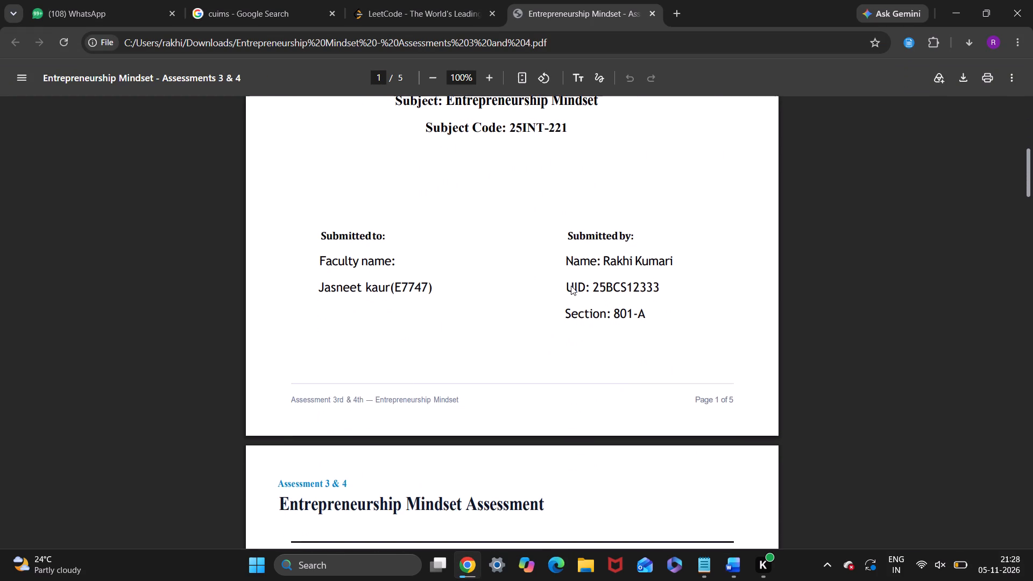
{"action": "scroll", "coordinate": [571, 286], "scroll_direction": "up", "scroll_amount": 3}
{"action": "scroll", "coordinate": [571, 286], "scroll_direction": "down", "scroll_amount": 1}
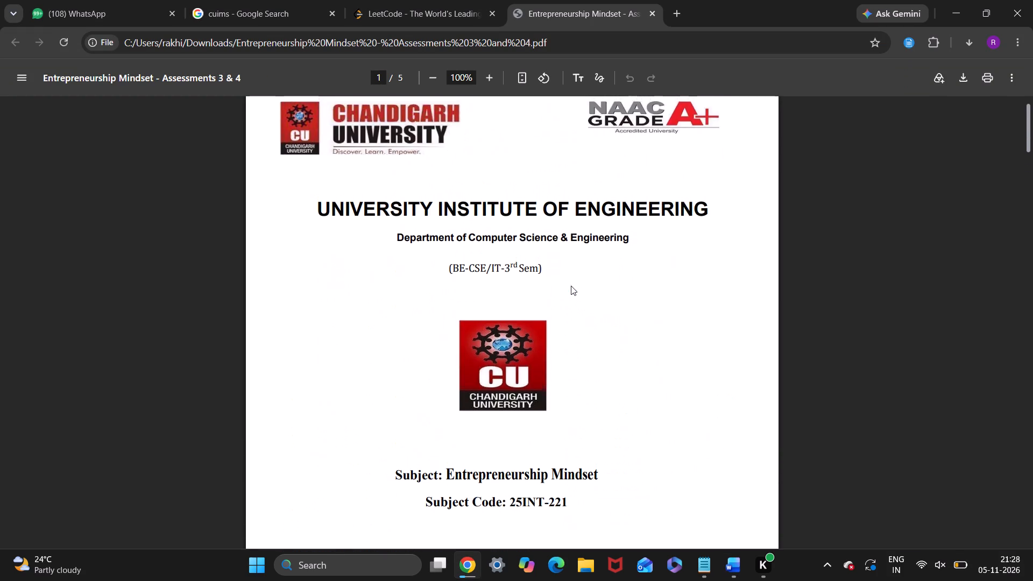
{"action": "scroll", "coordinate": [571, 286], "scroll_direction": "down", "scroll_amount": 8}
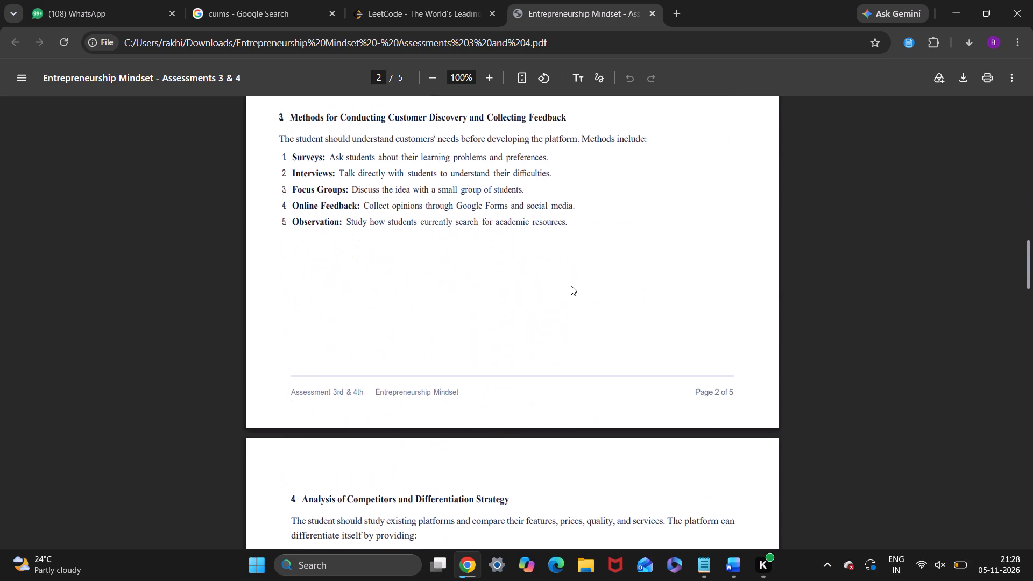
{"action": "scroll", "coordinate": [571, 286], "scroll_direction": "down", "scroll_amount": 9}
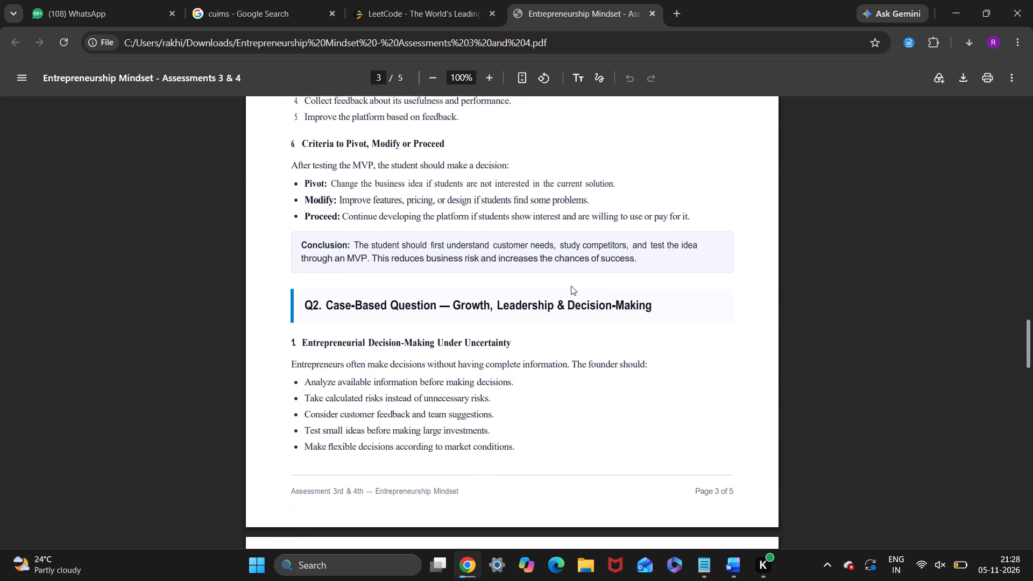
{"action": "scroll", "coordinate": [571, 286], "scroll_direction": "down", "scroll_amount": 10}
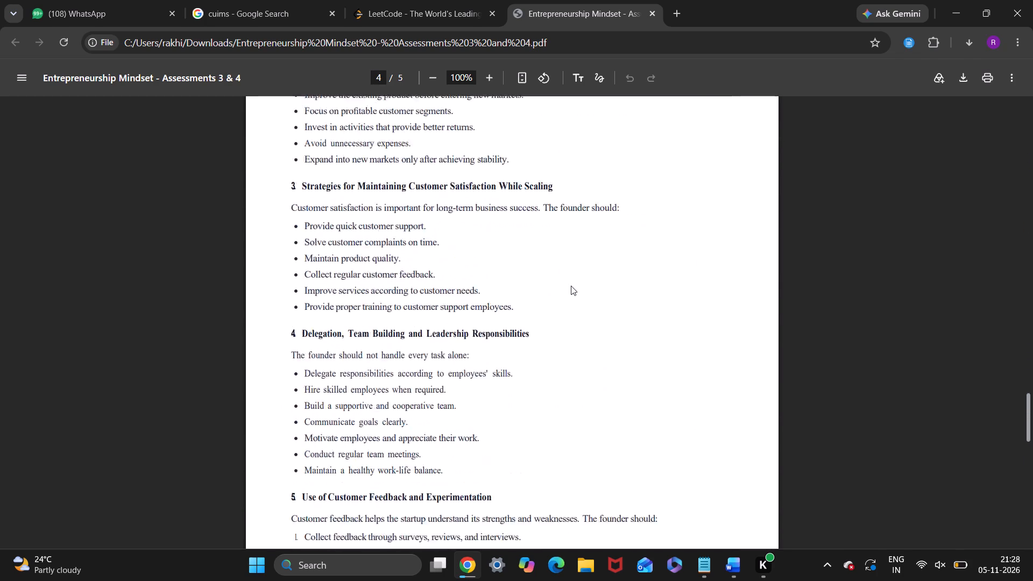
{"action": "scroll", "coordinate": [571, 286], "scroll_direction": "down", "scroll_amount": 8}
Return to the PDF's cover page and check its logos, subject lines and submission details.
{"action": "scroll", "coordinate": [571, 286], "scroll_direction": "up", "scroll_amount": 16}
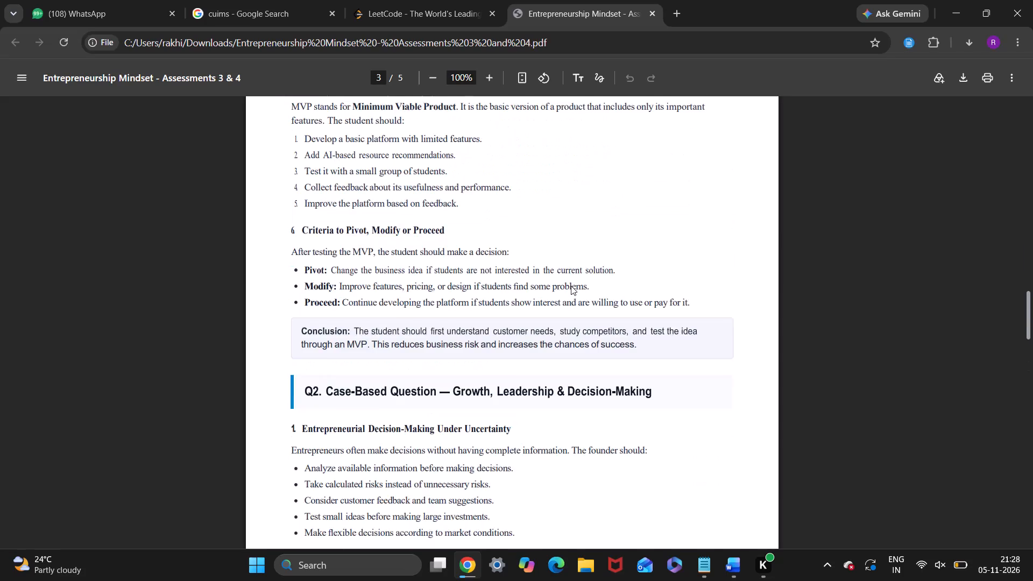
{"action": "scroll", "coordinate": [571, 286], "scroll_direction": "up", "scroll_amount": 9}
{"action": "scroll", "coordinate": [571, 286], "scroll_direction": "down", "scroll_amount": 1}
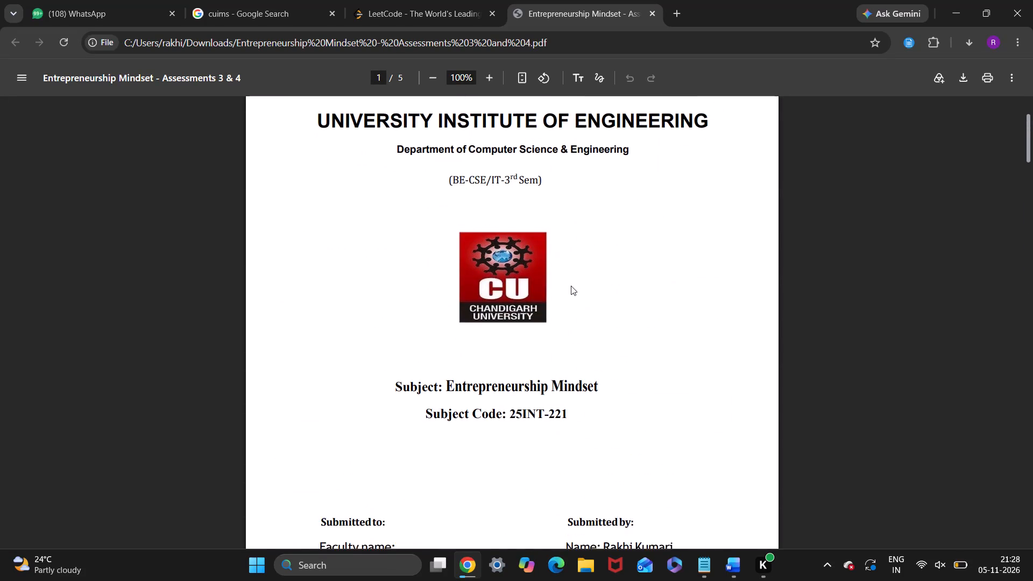
{"action": "scroll", "coordinate": [571, 286], "scroll_direction": "down", "scroll_amount": 4}
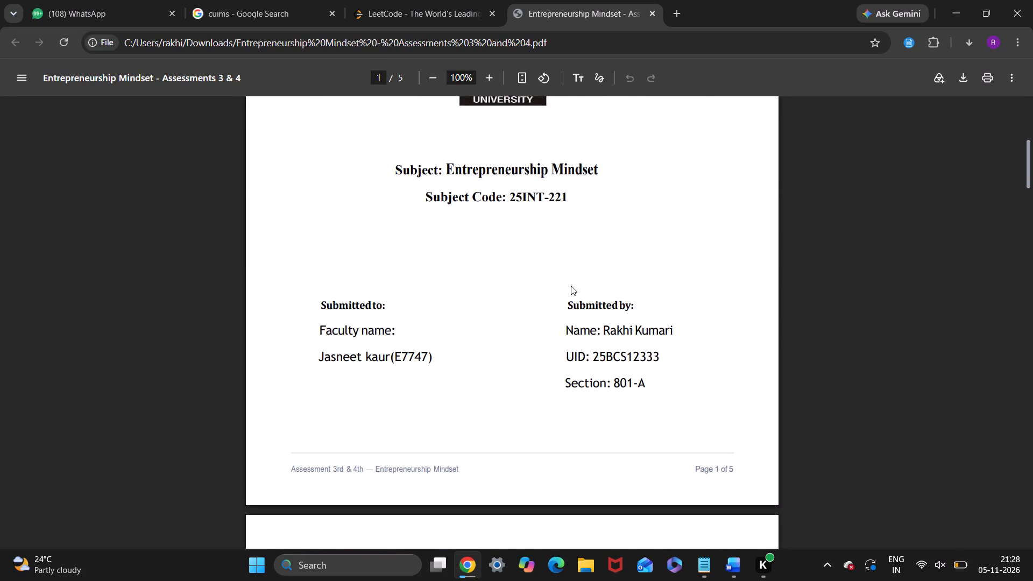
{"action": "scroll", "coordinate": [571, 286], "scroll_direction": "up", "scroll_amount": 5}
{"action": "scroll", "coordinate": [571, 286], "scroll_direction": "down", "scroll_amount": 2}
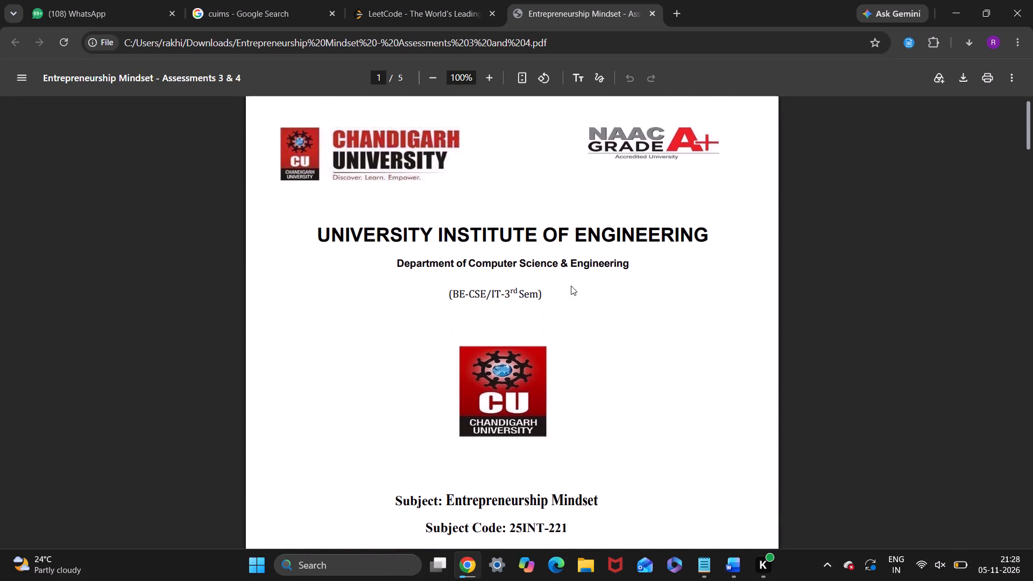
{"action": "scroll", "coordinate": [571, 286], "scroll_direction": "down", "scroll_amount": 4}
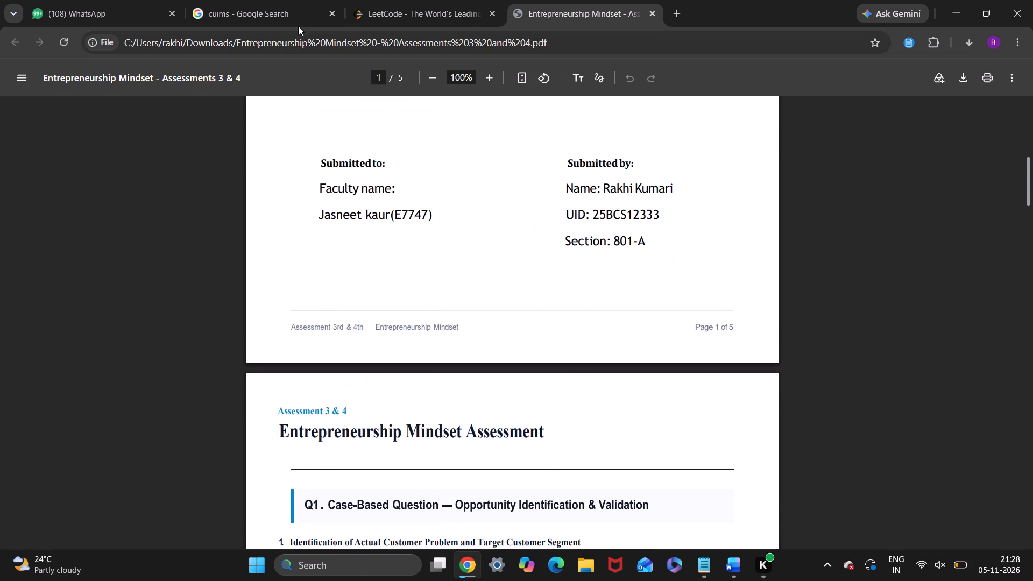